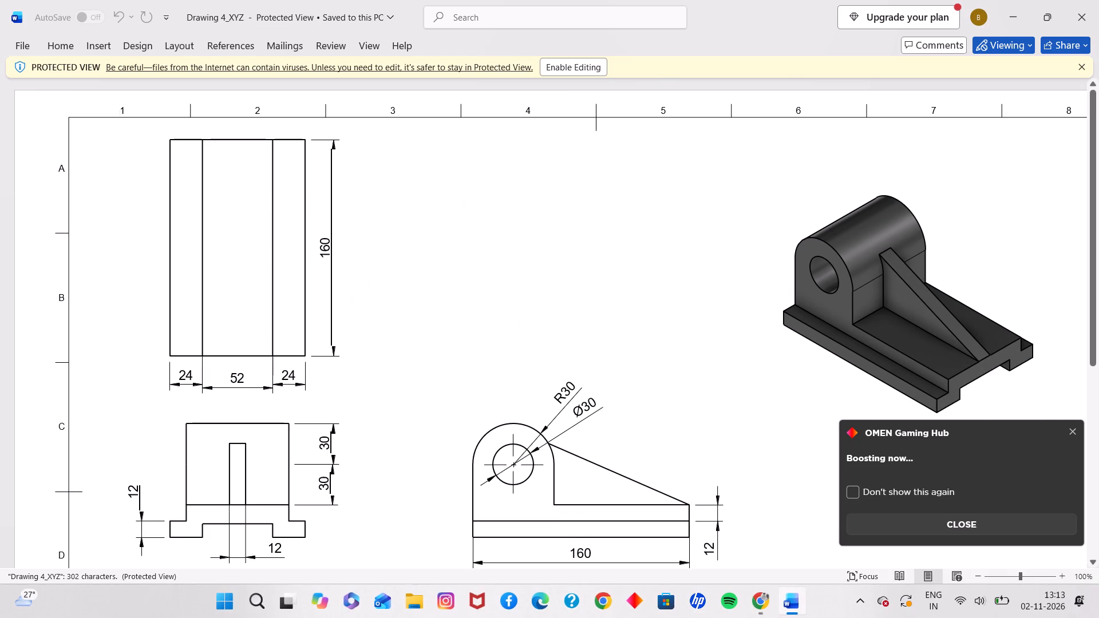
Enable editing for the protected Drawing 4_XYZ document.
scroll(753, 188, down, 4)
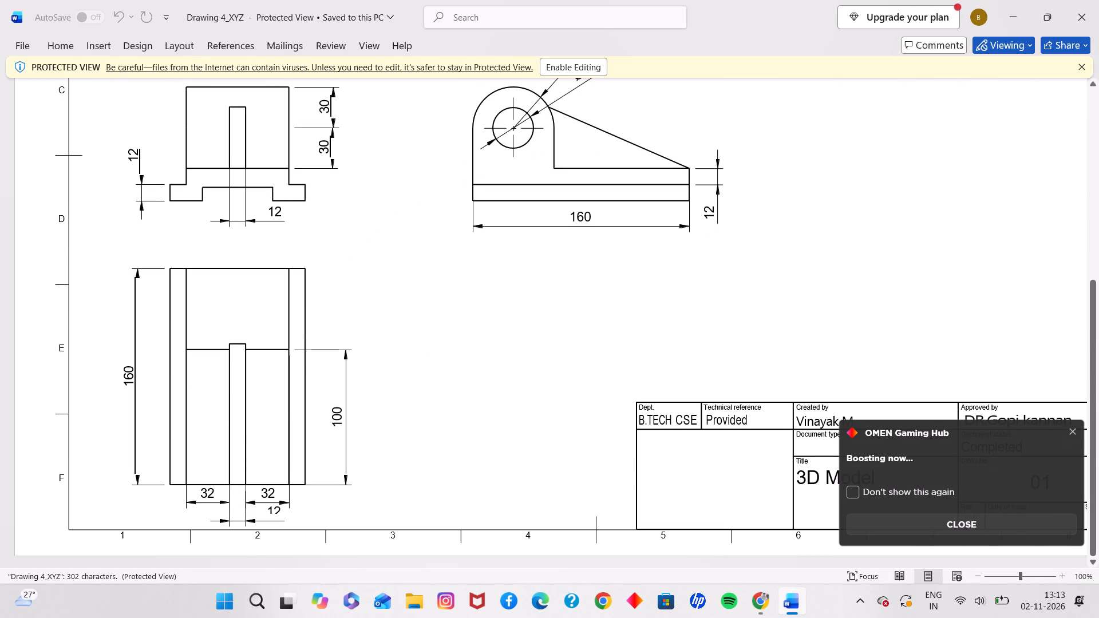
click(573, 70)
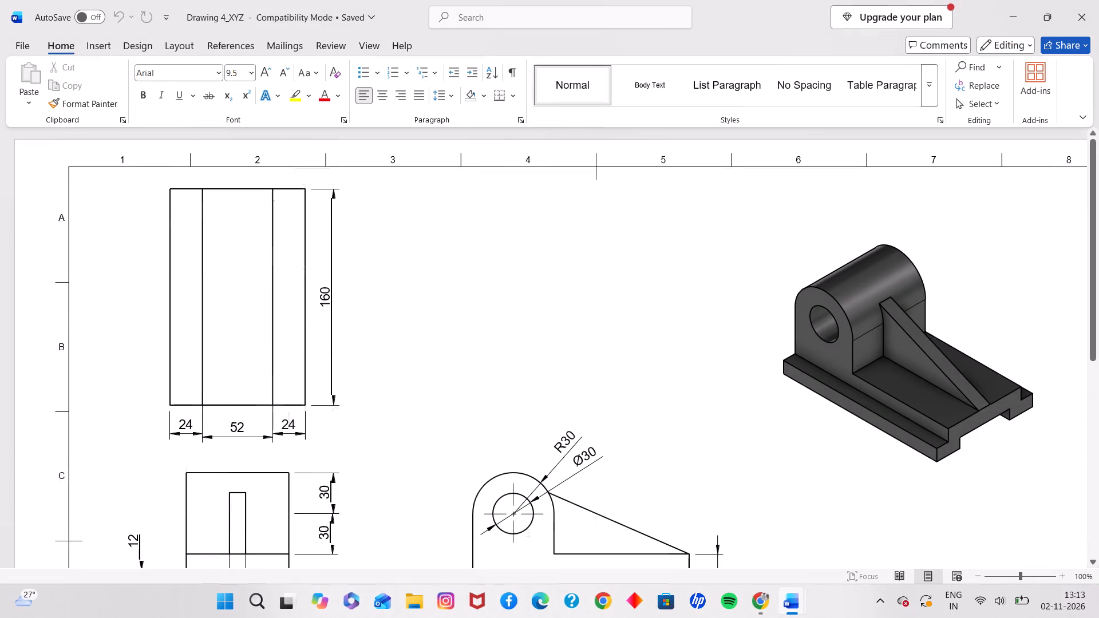
Delete the existing creator's name from the Created by field in the drawing's title block.
scroll(536, 238, down, 4)
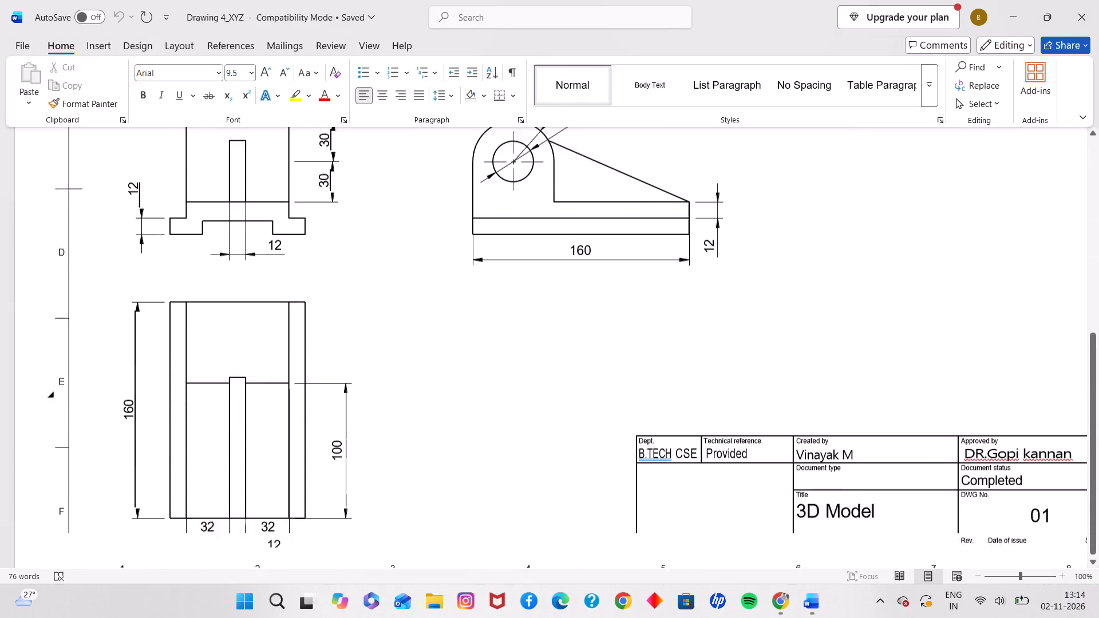
scroll(536, 238, down, 1)
click(847, 422)
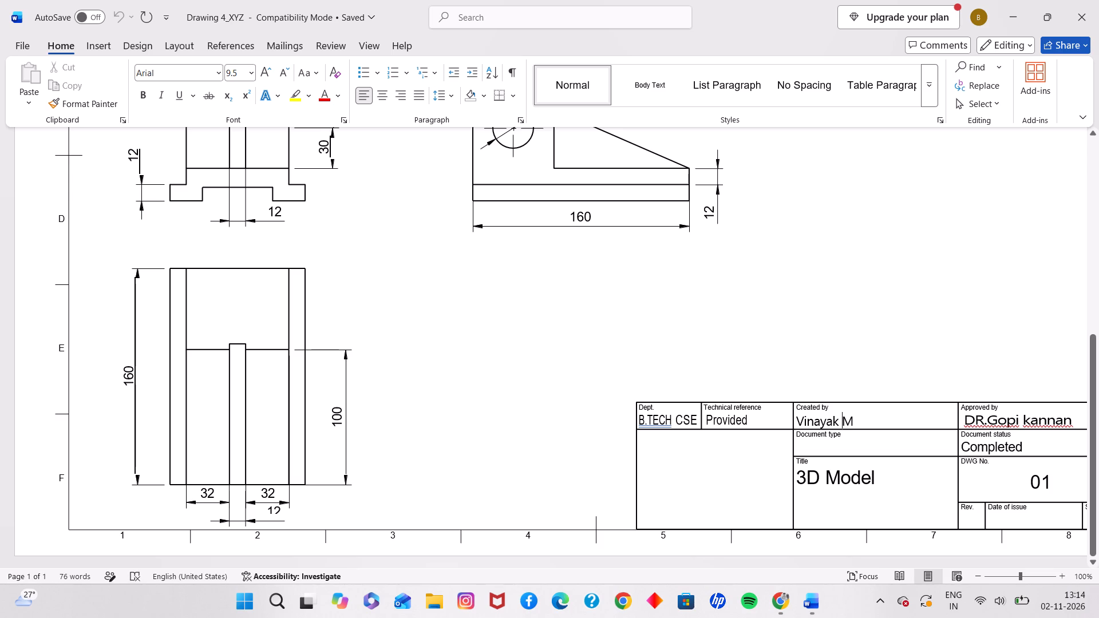
click(856, 421)
key(BackSpace)
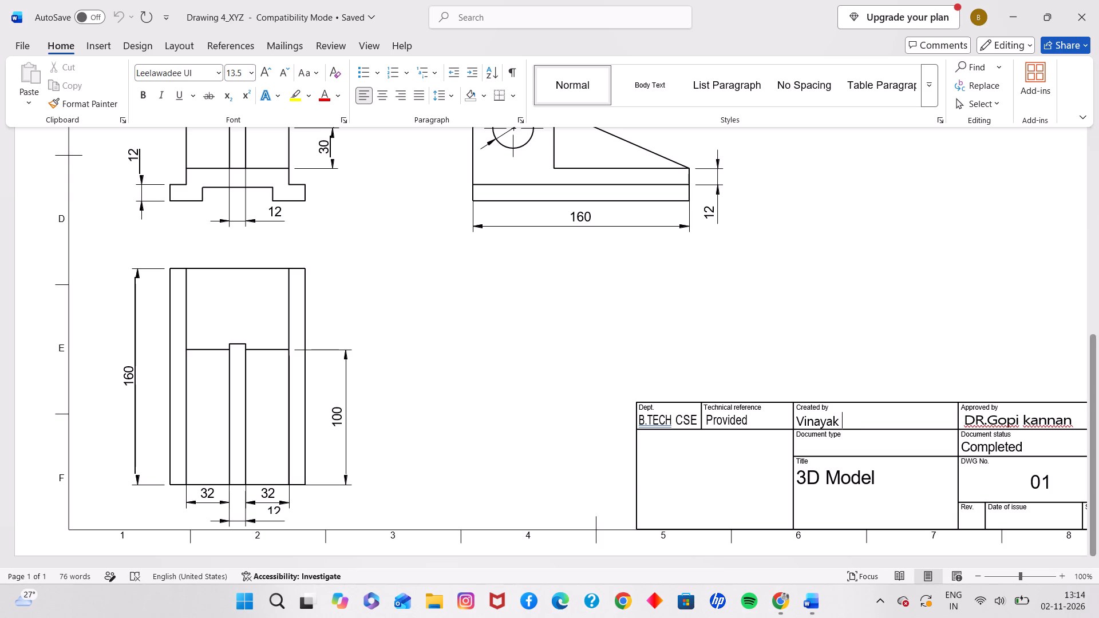
key(BackSpace)
key(BackSpace)
key(BackSpace)
key(BackSpace)
key(BackSpace)
key(BackSpace)
key(BackSpace)
key(BackSpace)
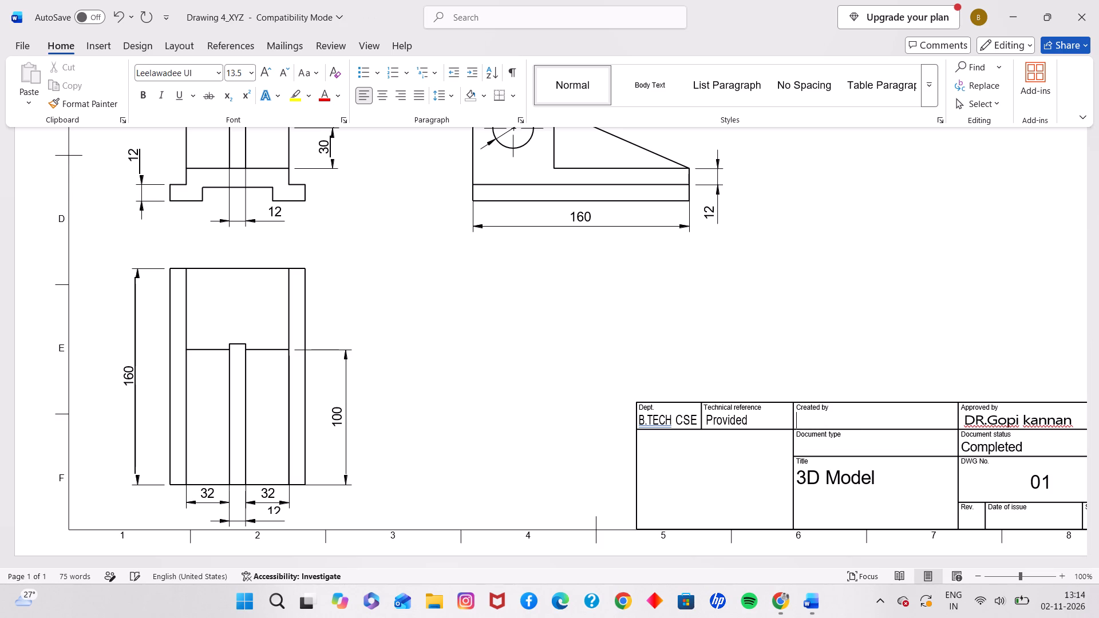
Enter the new creator's full name in the title block's Created by field.
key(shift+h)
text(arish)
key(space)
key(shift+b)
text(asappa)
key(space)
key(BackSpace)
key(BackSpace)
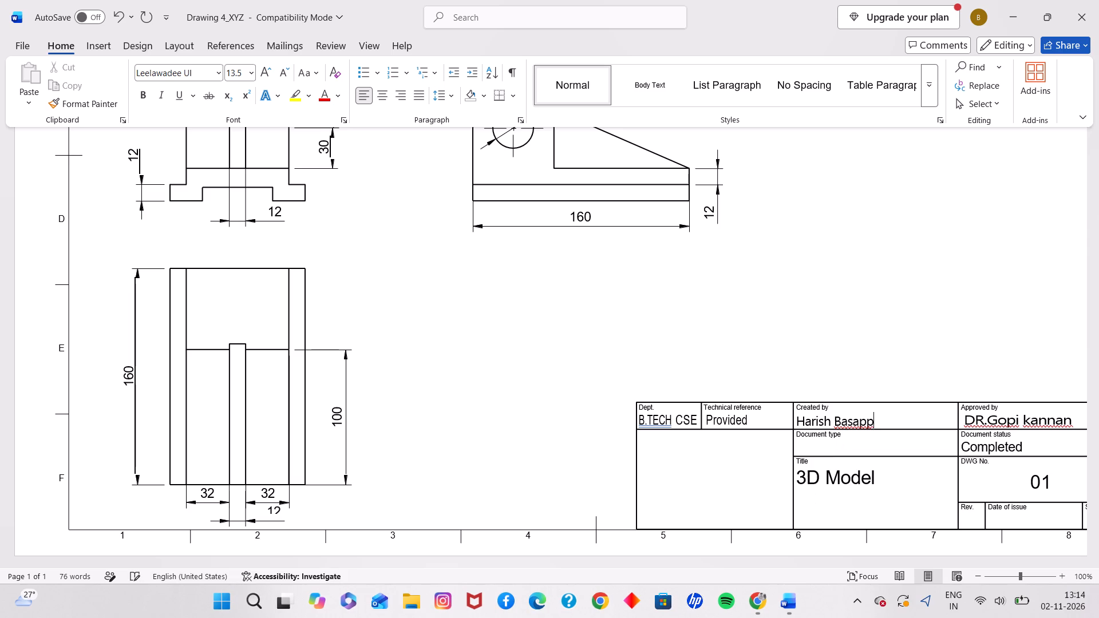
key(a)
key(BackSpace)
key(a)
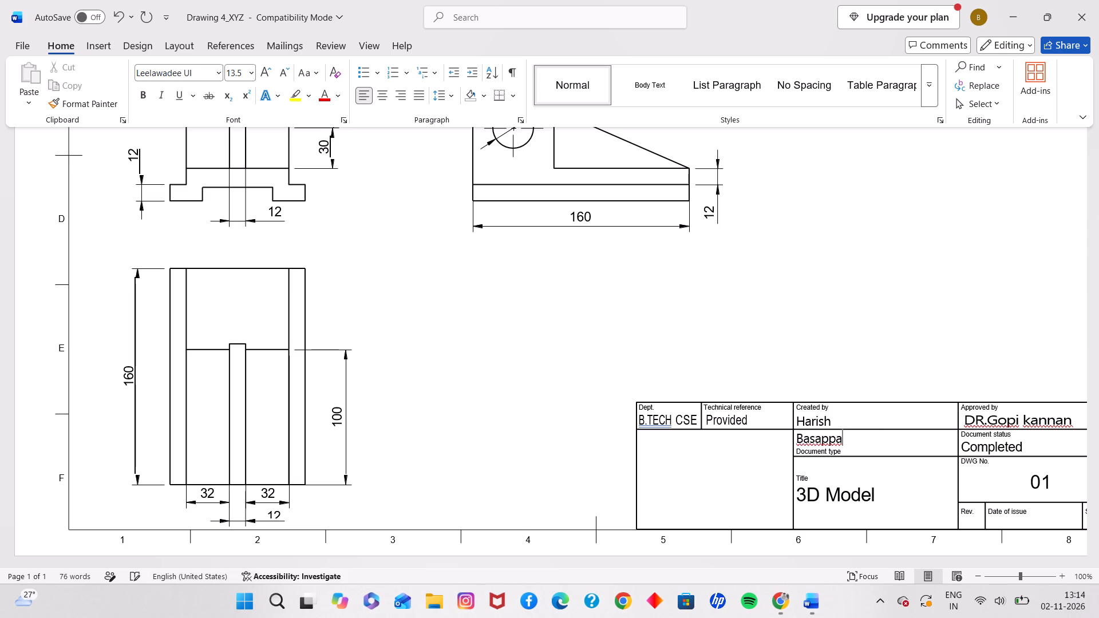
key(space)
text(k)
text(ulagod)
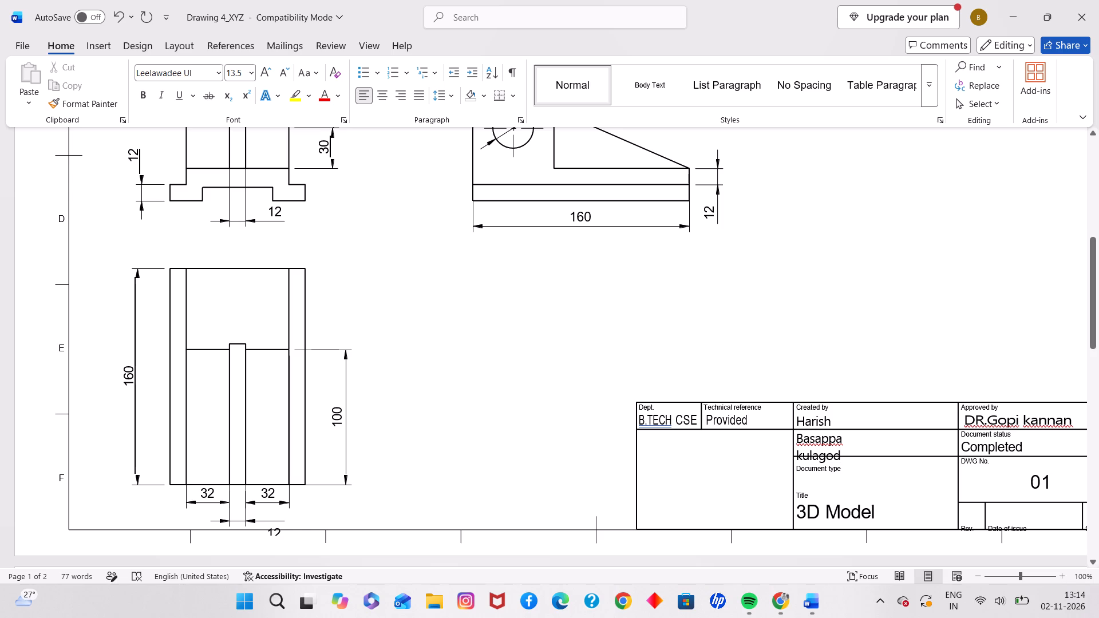
Cut the whole three-line creator's name out of the title block's Created by field.
drag(794, 421, 809, 427)
drag(809, 427, 850, 444)
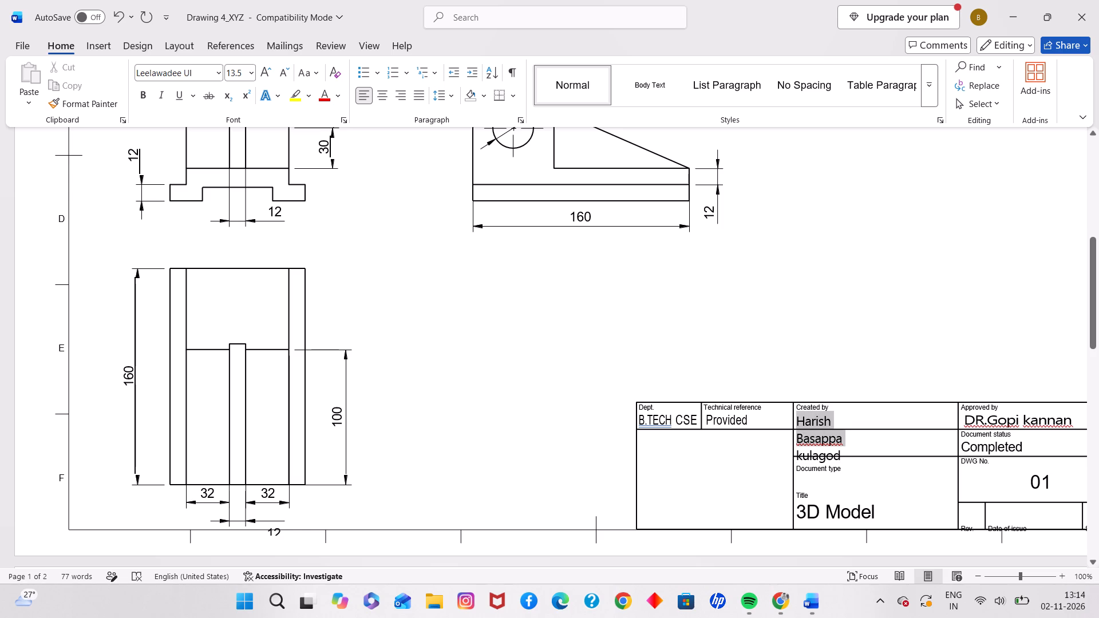
drag(850, 444, 852, 454)
key(ctrl+x)
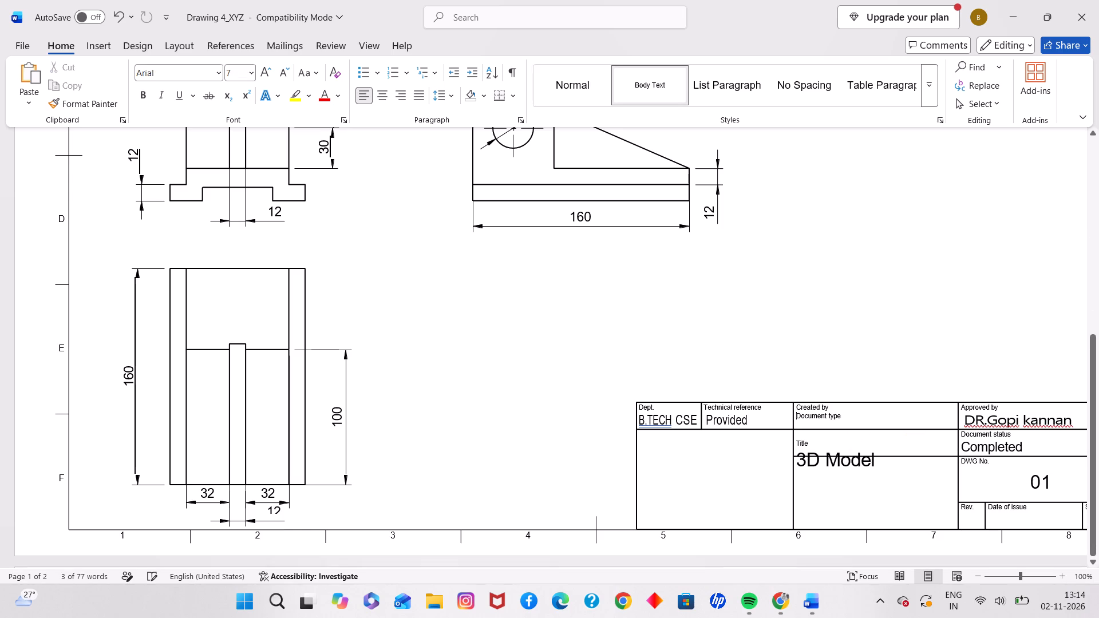
drag(852, 454, 843, 441)
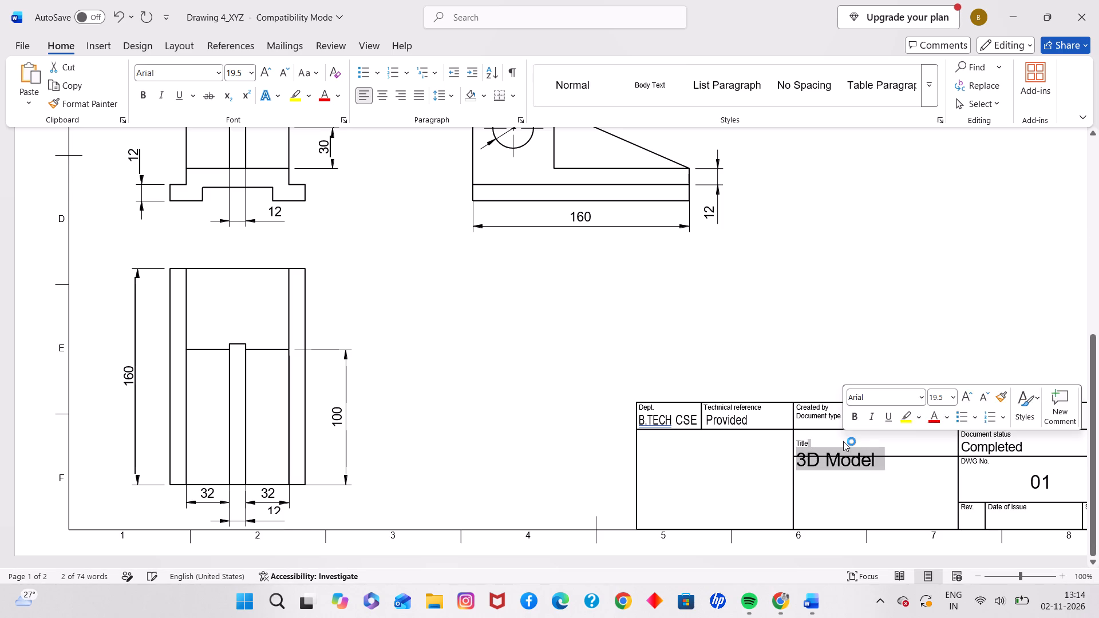
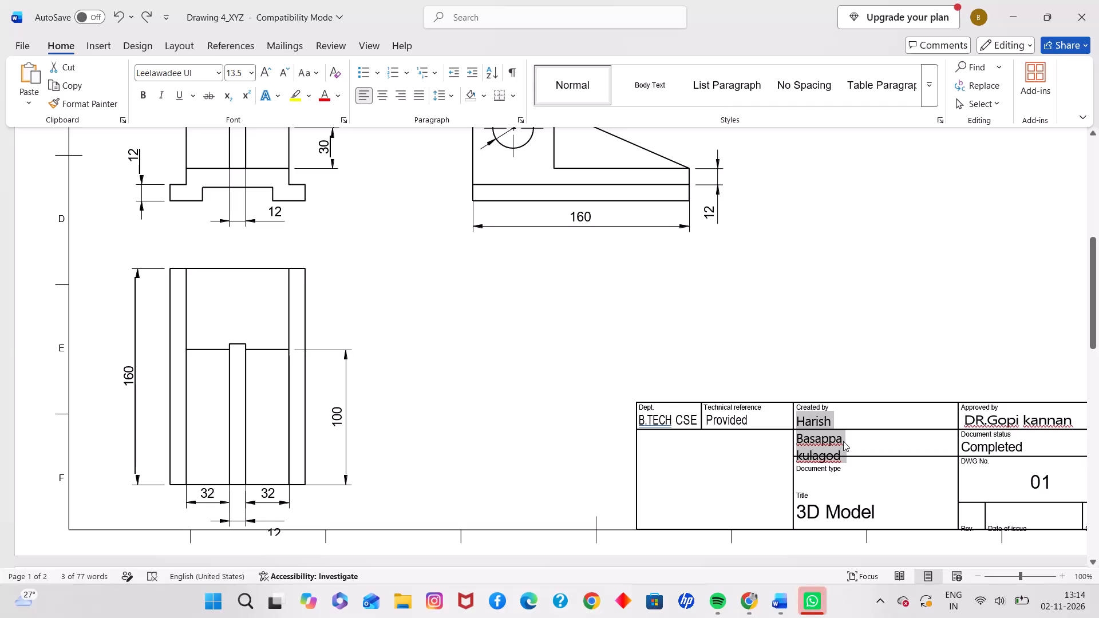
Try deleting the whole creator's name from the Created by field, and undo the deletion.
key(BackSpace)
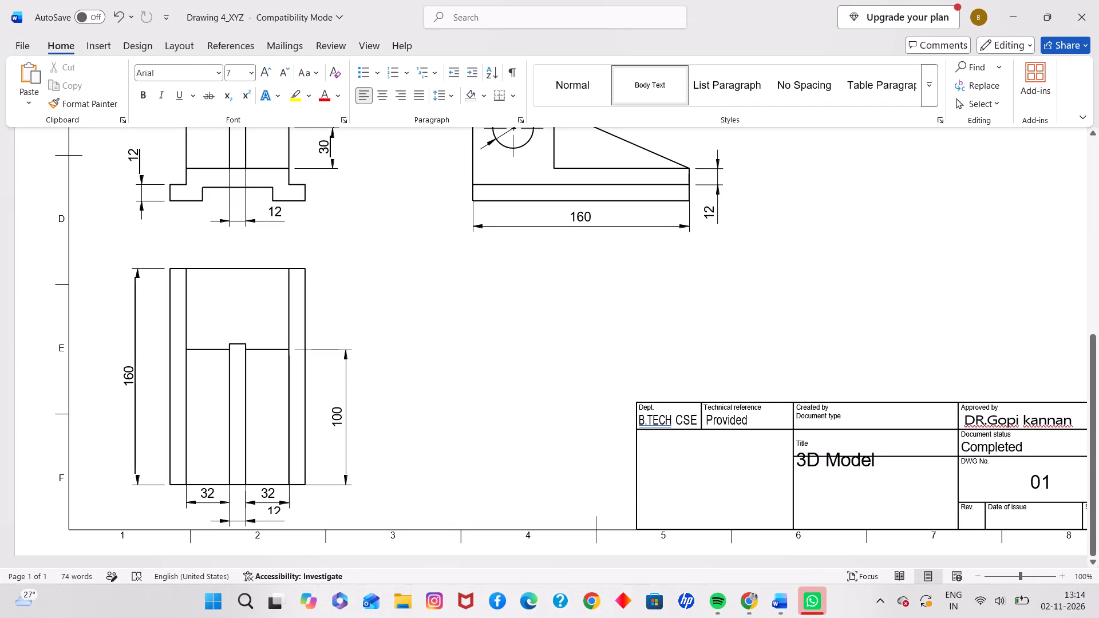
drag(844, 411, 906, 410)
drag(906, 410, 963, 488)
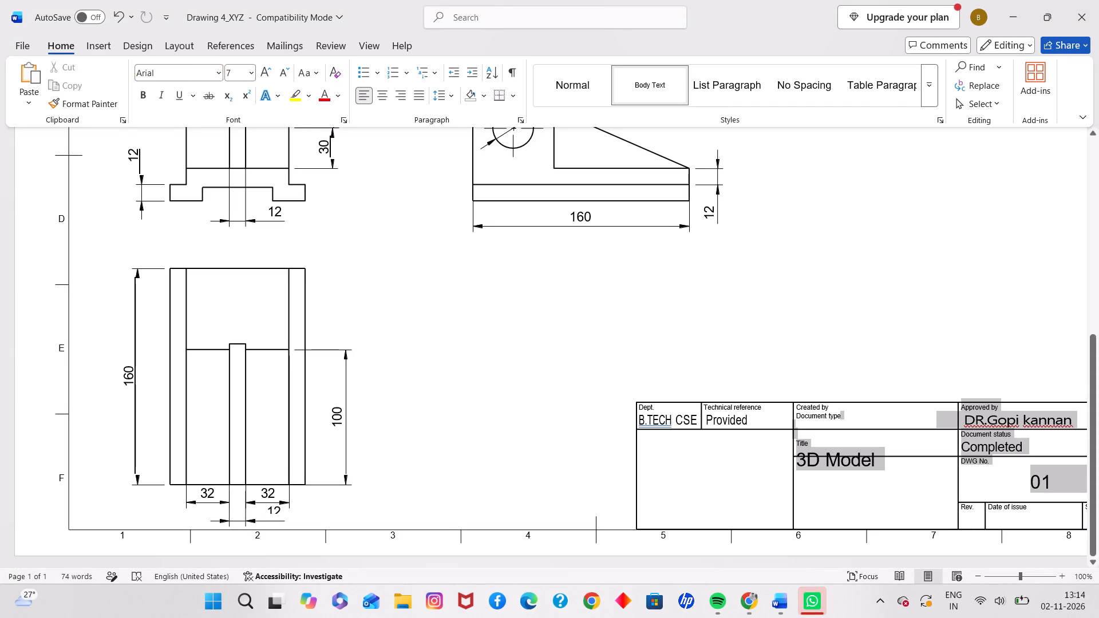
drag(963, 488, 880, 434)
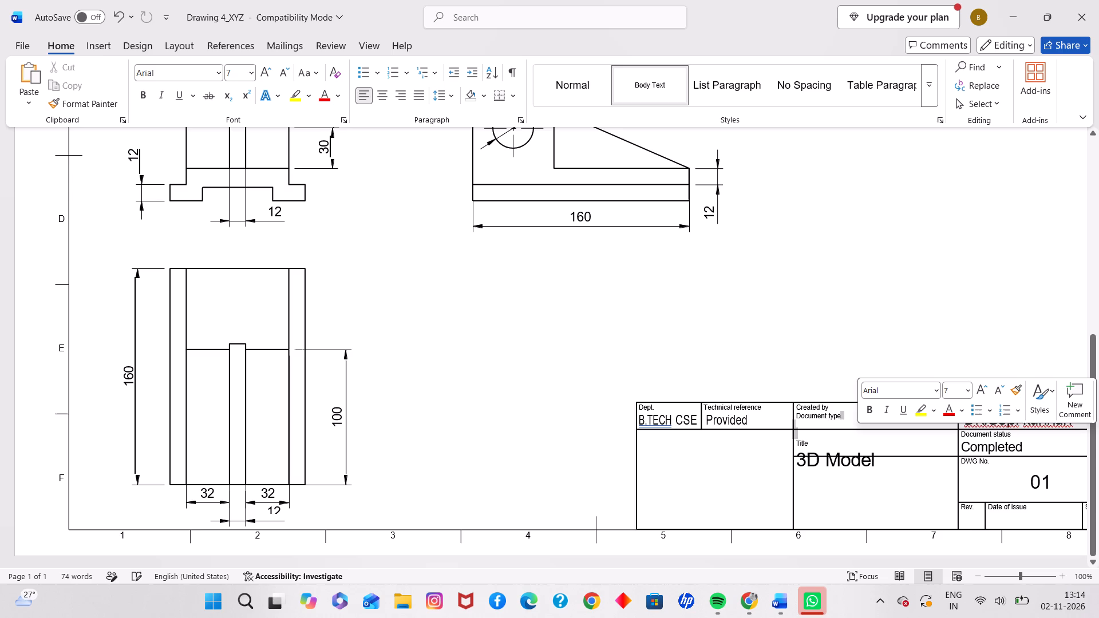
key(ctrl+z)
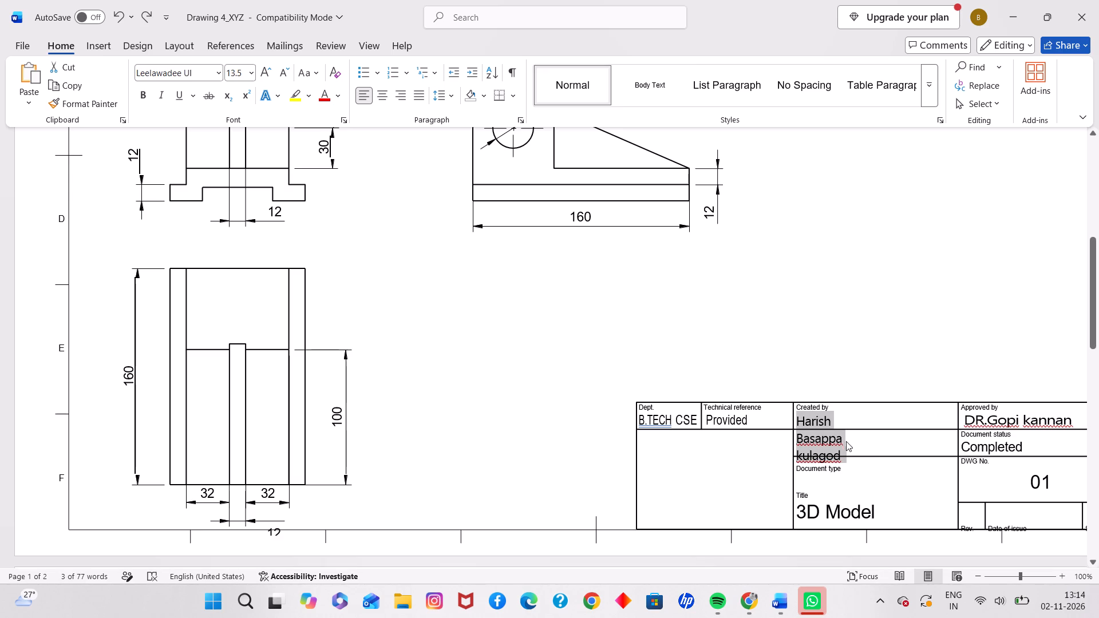
Shorten the creator's name in the Created by field to the first name by erasing the two words after it.
click(837, 450)
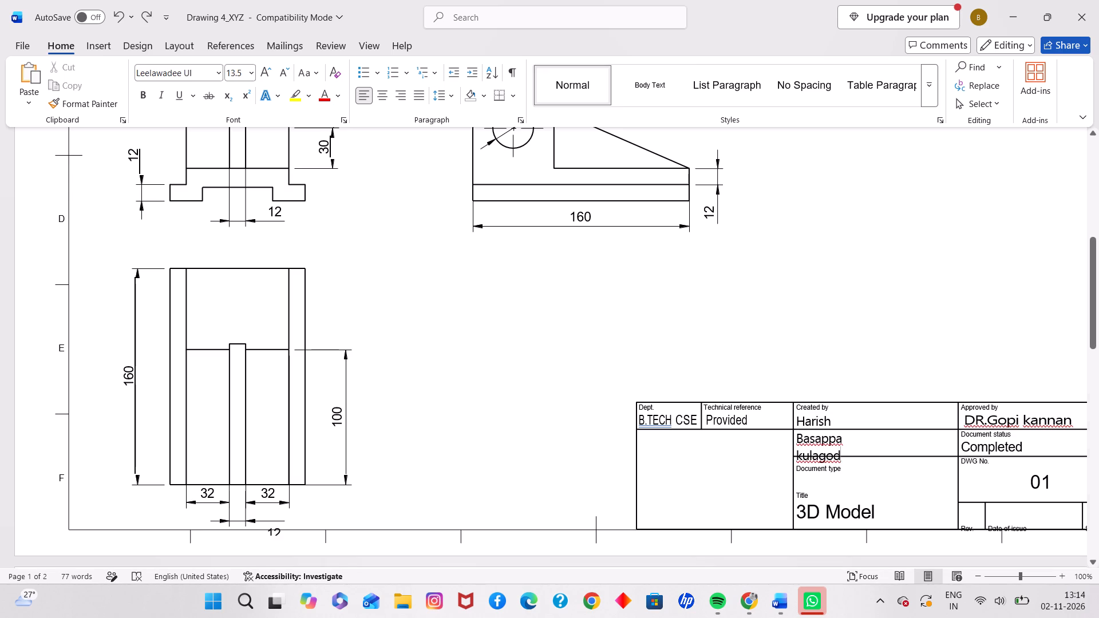
key(BackSpace)
key(BackSpace)
key(BackSpace)
key(BackSpace)
key(BackSpace)
key(BackSpace)
key(BackSpace)
key(BackSpace)
key(BackSpace)
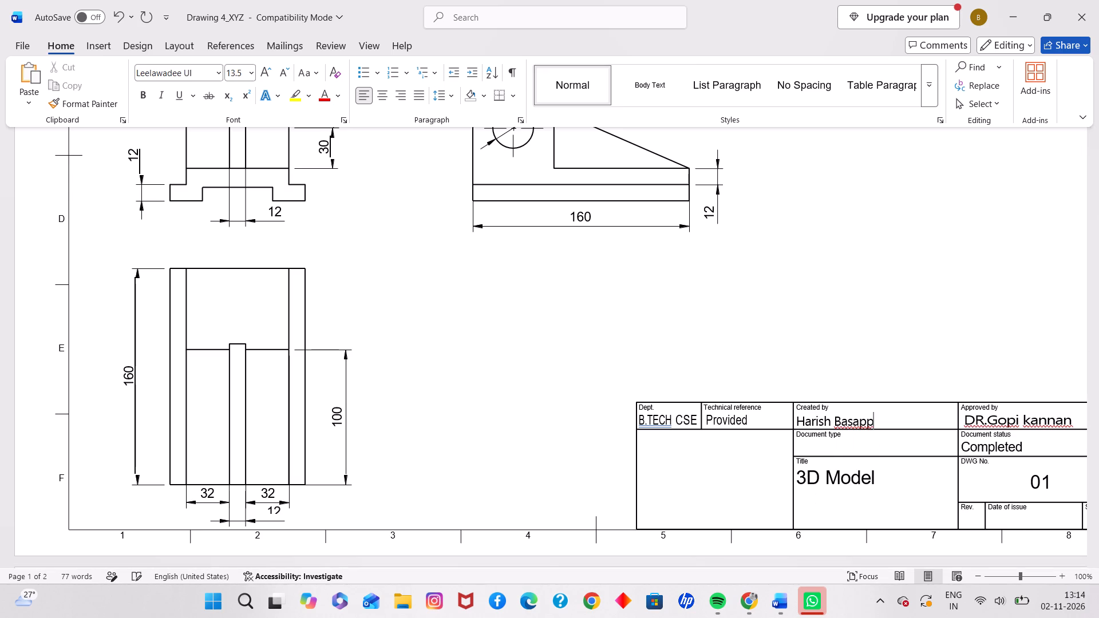
key(BackSpace)
key(BackSpace)
key(BackSpace)
key(BackSpace)
key(BackSpace)
key(BackSpace)
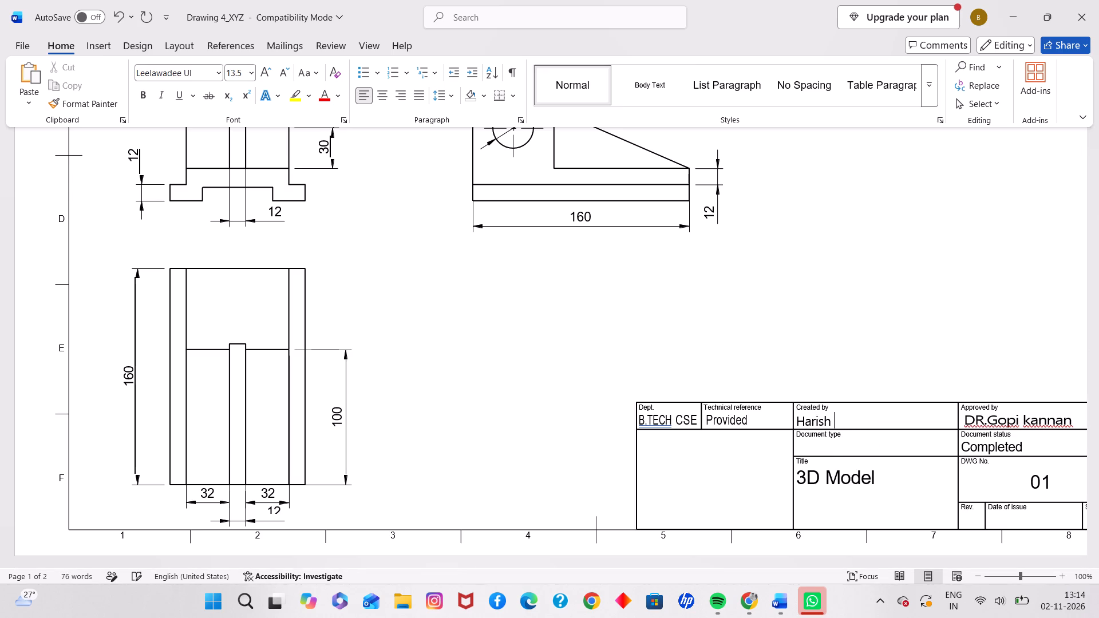
key(BackSpace)
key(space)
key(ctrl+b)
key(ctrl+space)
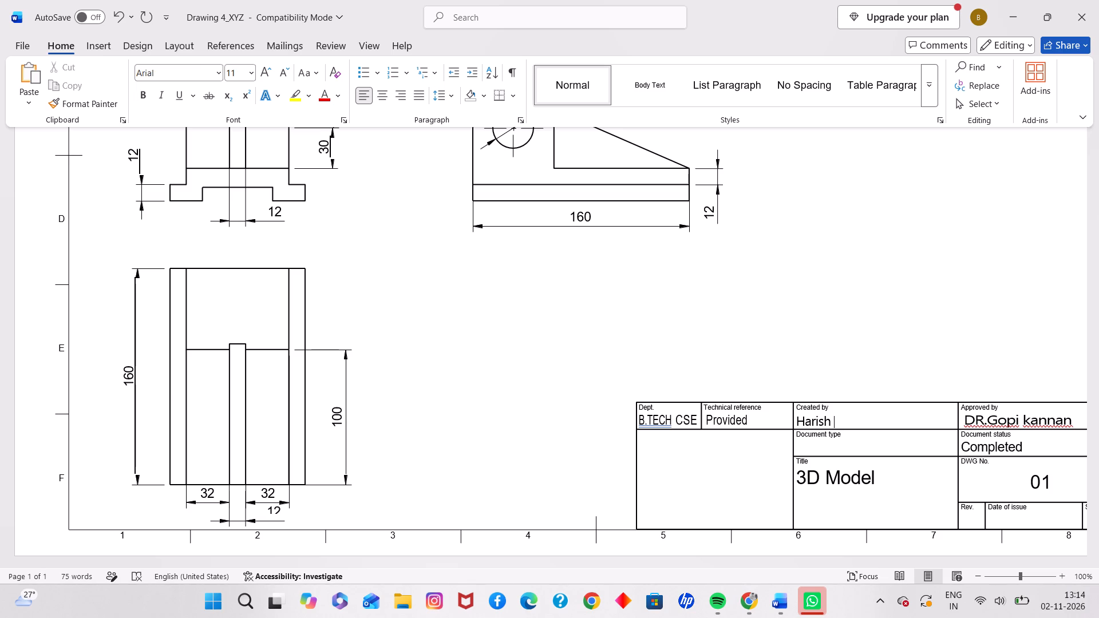
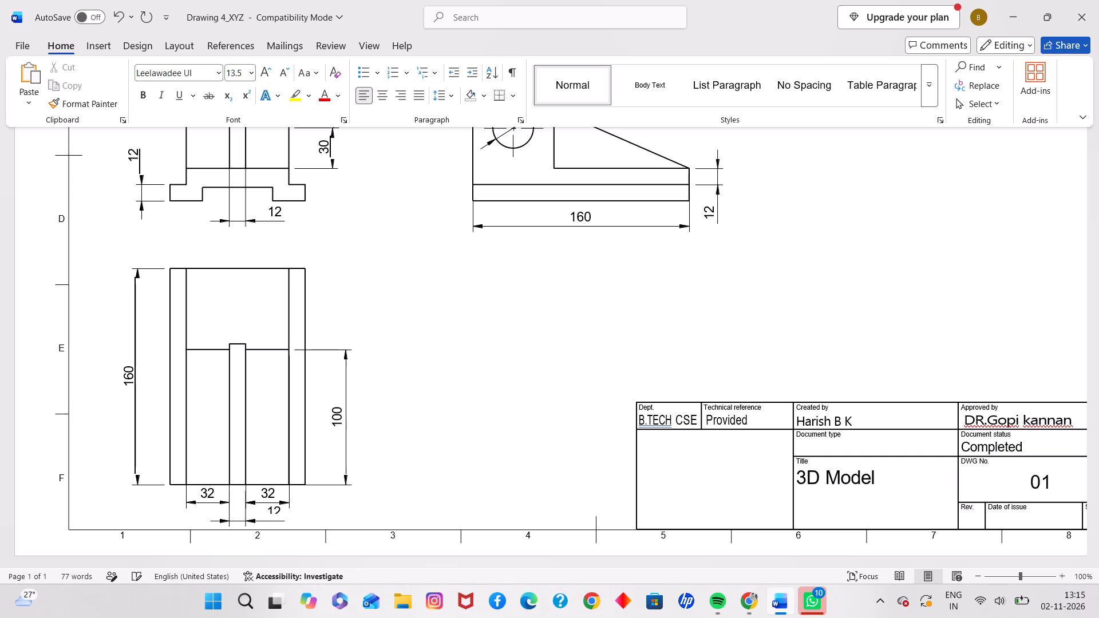
Save the Drawing 4_XYZ document with the updated title block.
scroll(851, 497, left, 1)
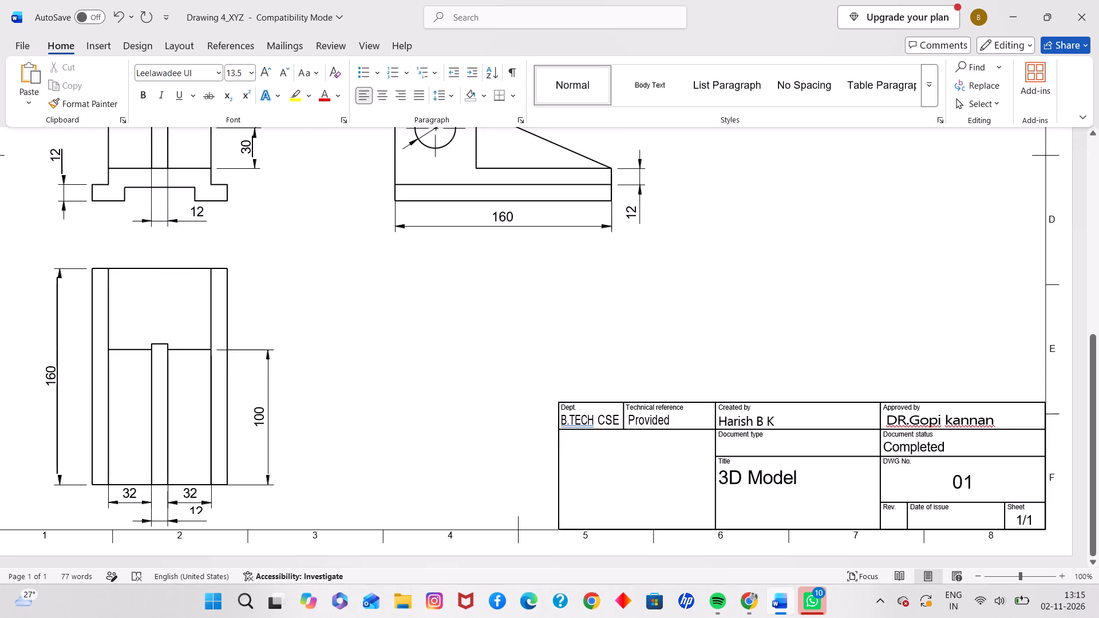
ctrl+scroll(851, 497, down, 5)
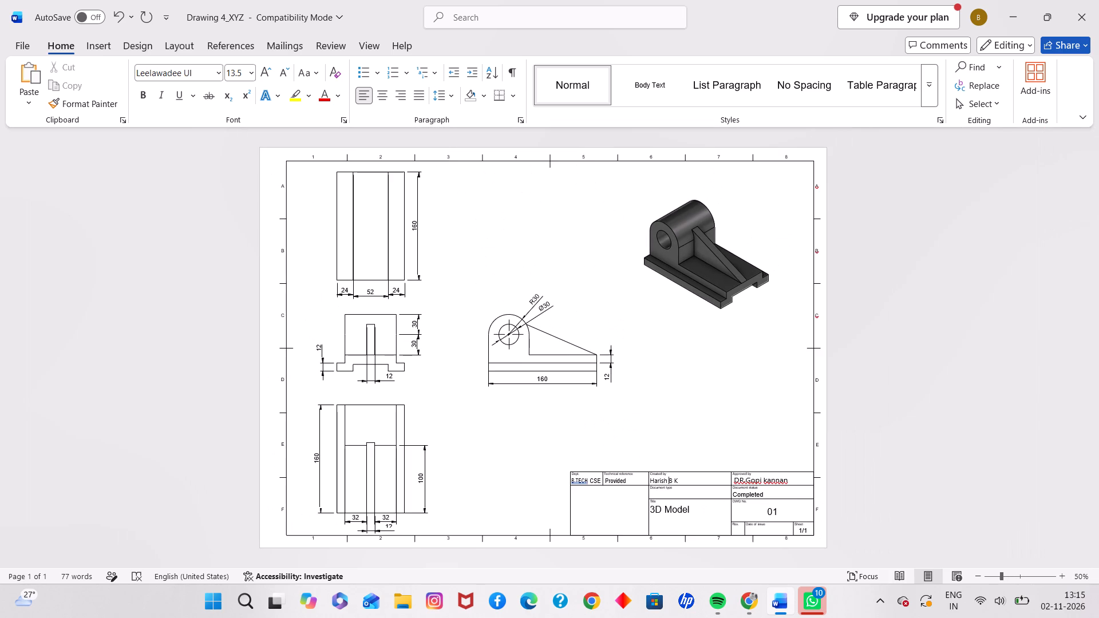
key(ctrl+s)
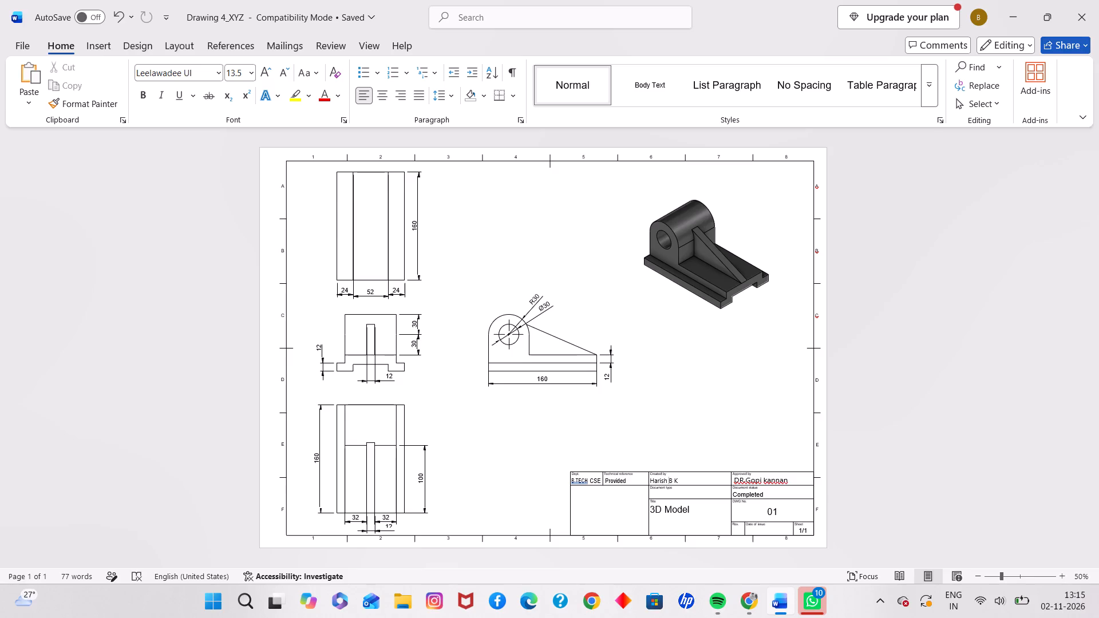
Save a PDF copy of the drawing as Drawing 4_XYZ in the Downloads folder.
click(29, 45)
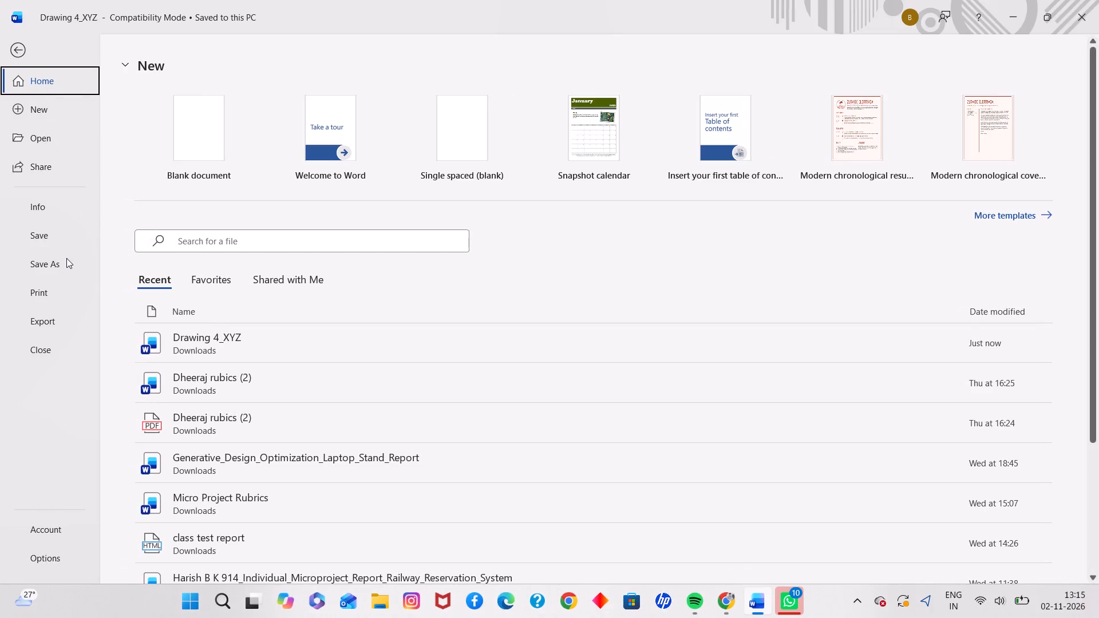
click(66, 258)
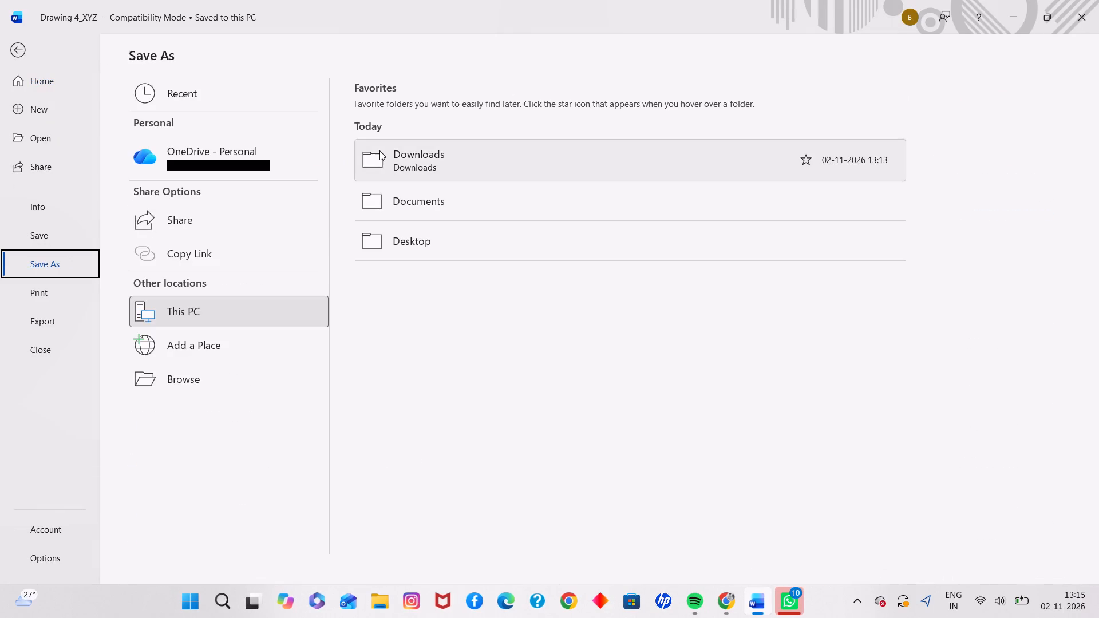
click(379, 150)
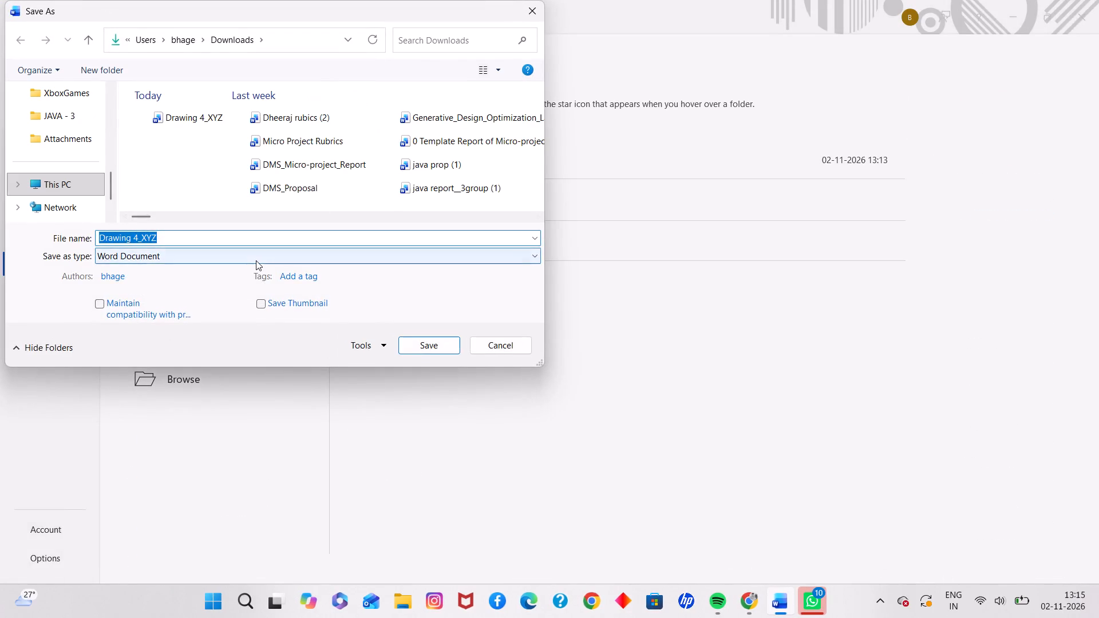
click(256, 260)
click(188, 343)
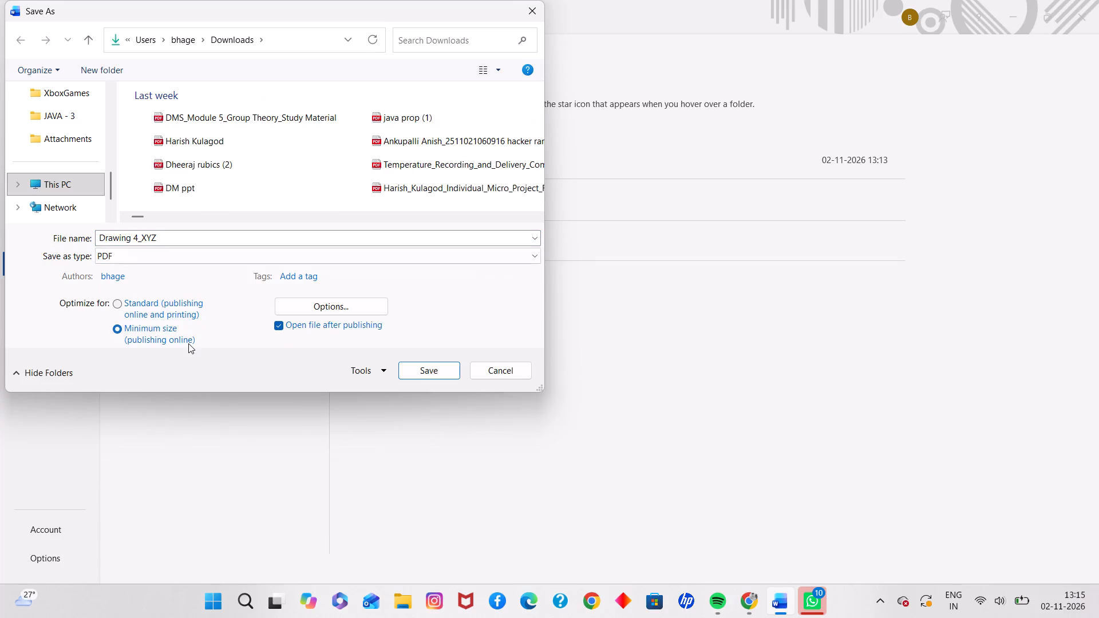
key(Return)
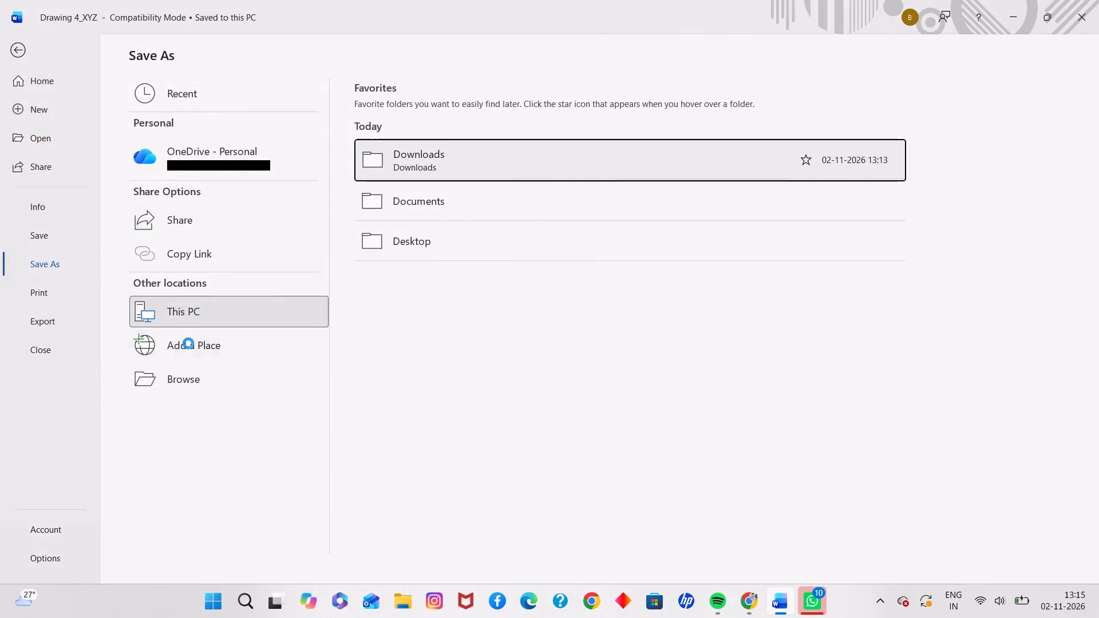
Review the exported Drawing 4_XYZ PDF, checking the dimensioned views, the 3D model view and the title block entries on the full sheet.
scroll(188, 343, down, 2)
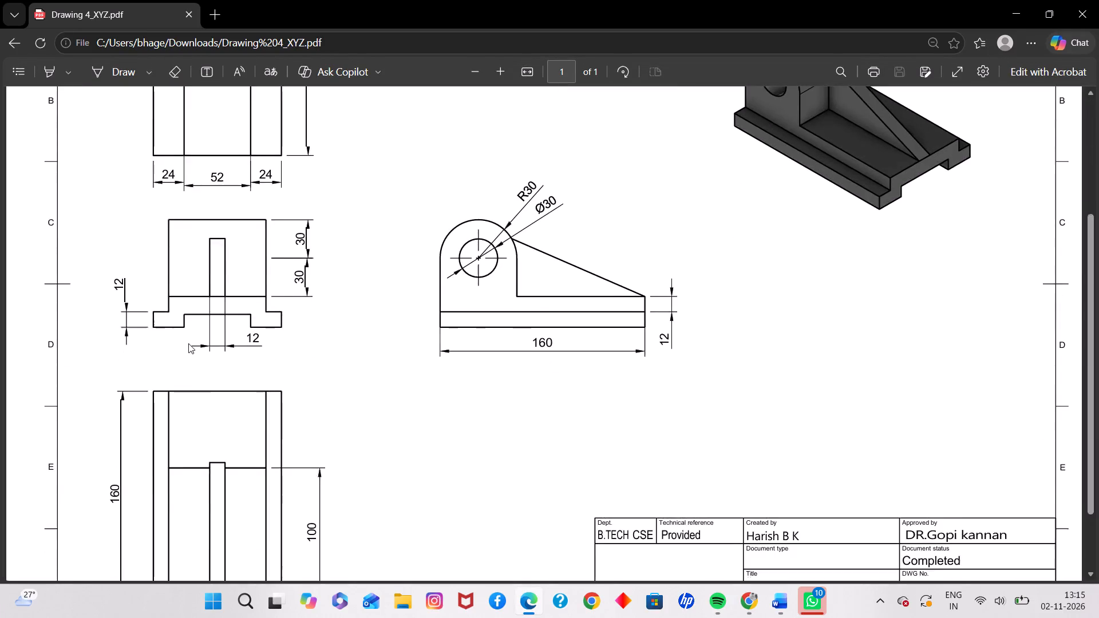
scroll(188, 343, down, 1)
scroll(188, 343, up, 1)
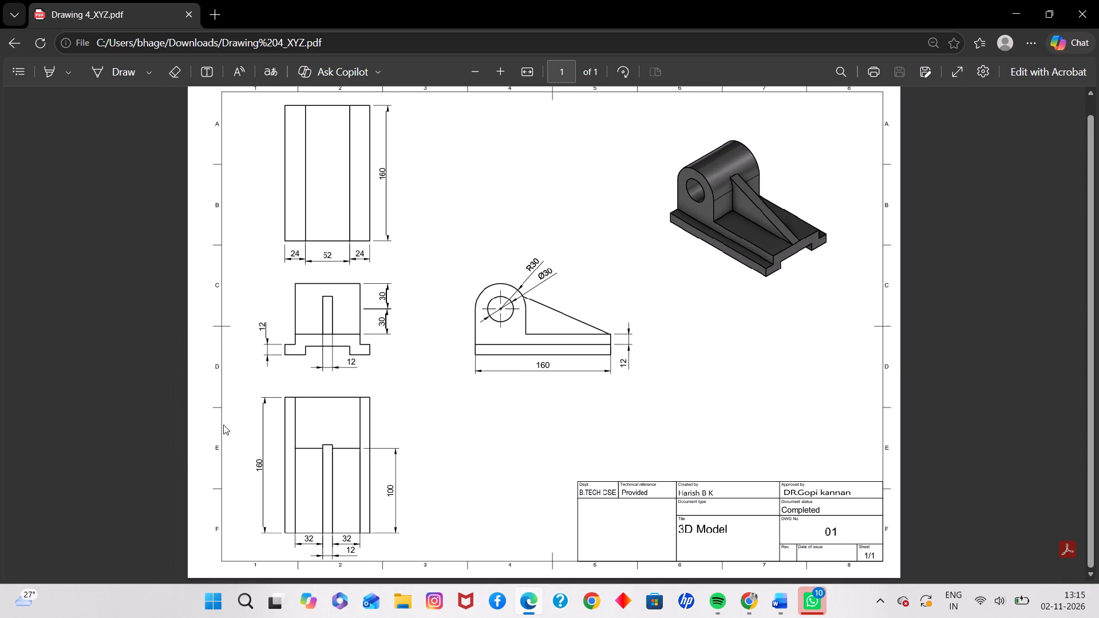
key(Escape)
key(Escape)
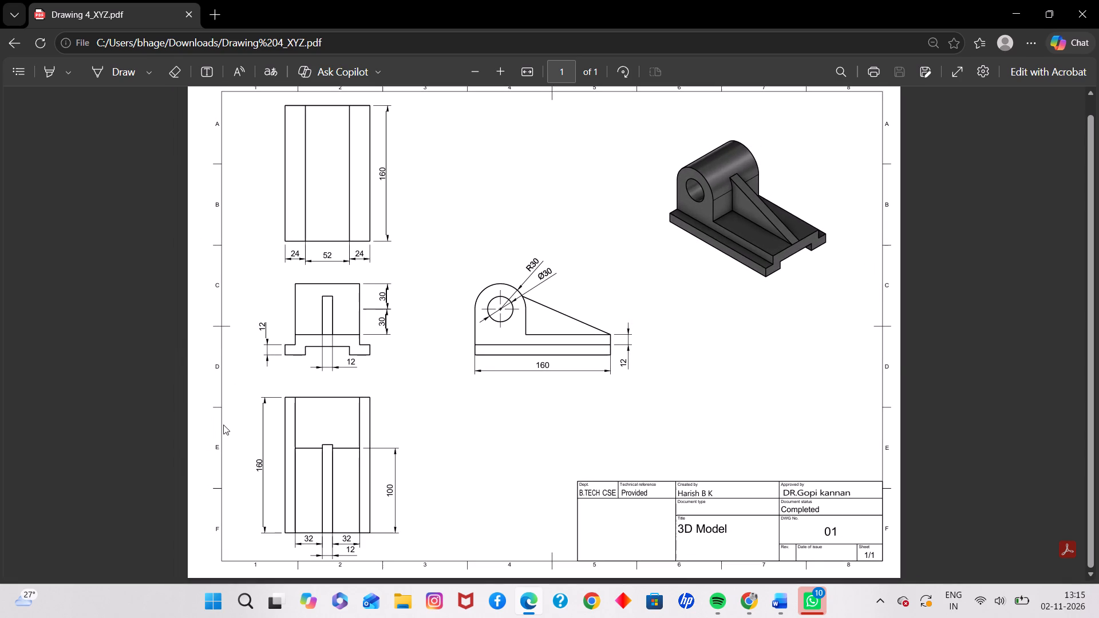
key(Escape)
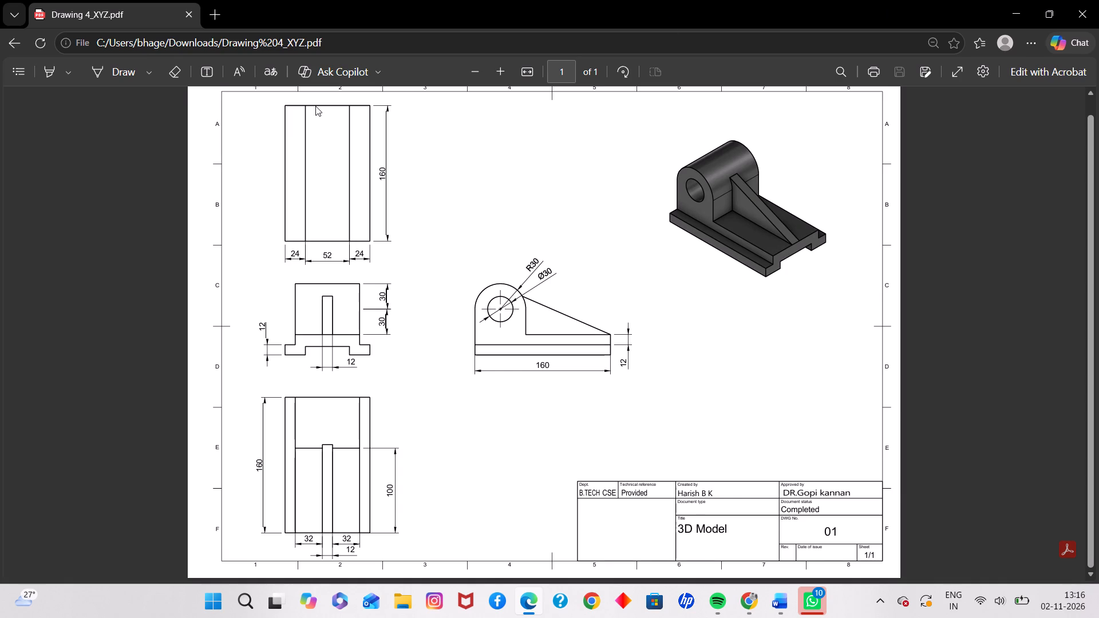
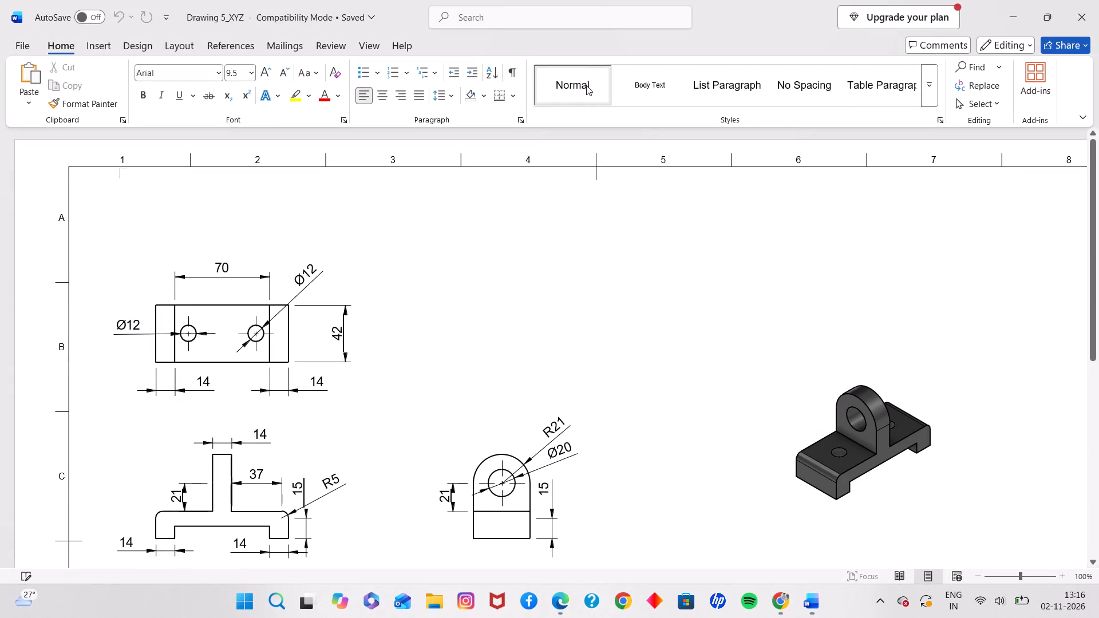
Replace the name in the Drawing 5_XYZ title block's Created by field with the creator's first name and the spaced initials B K.
scroll(669, 228, down, 3)
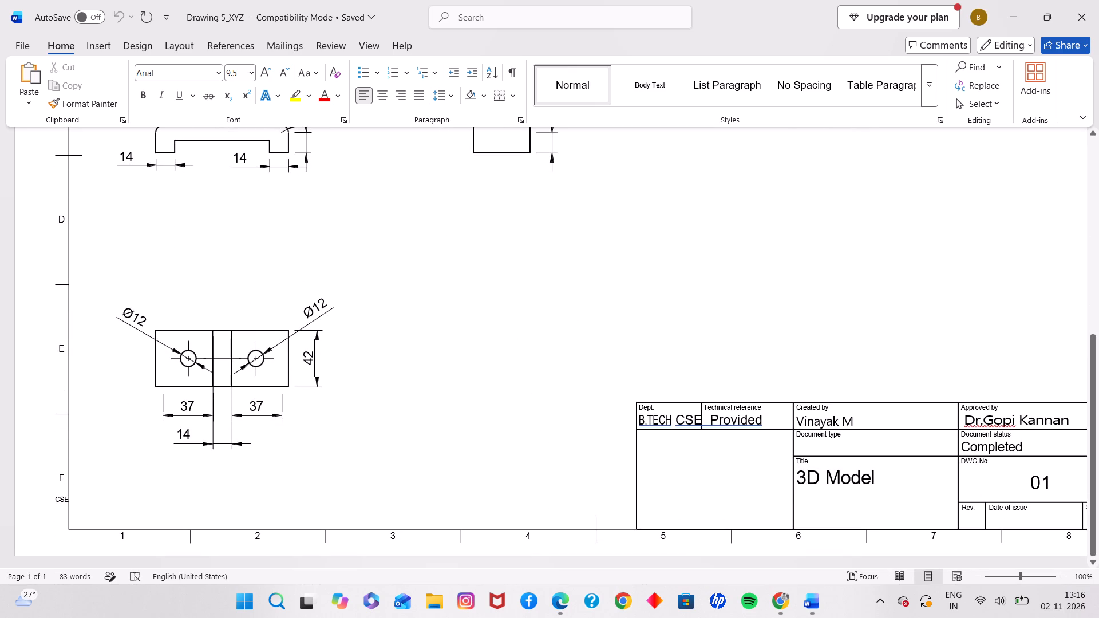
click(822, 423)
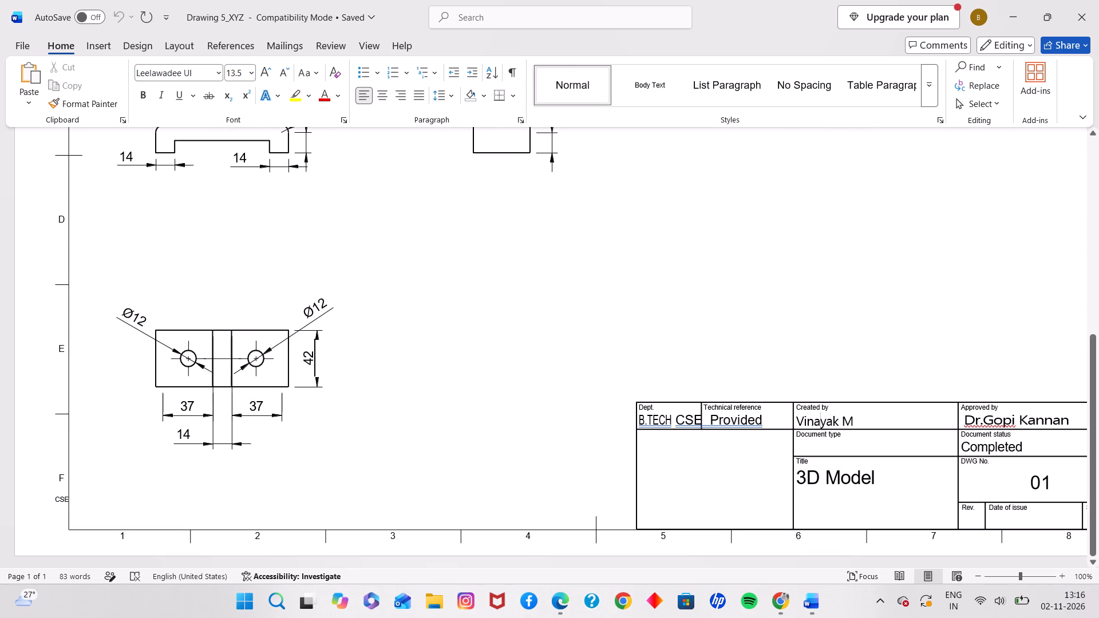
click(852, 422)
key(BackSpace)
key(BackSpace)
key(BackSpace)
key(BackSpace)
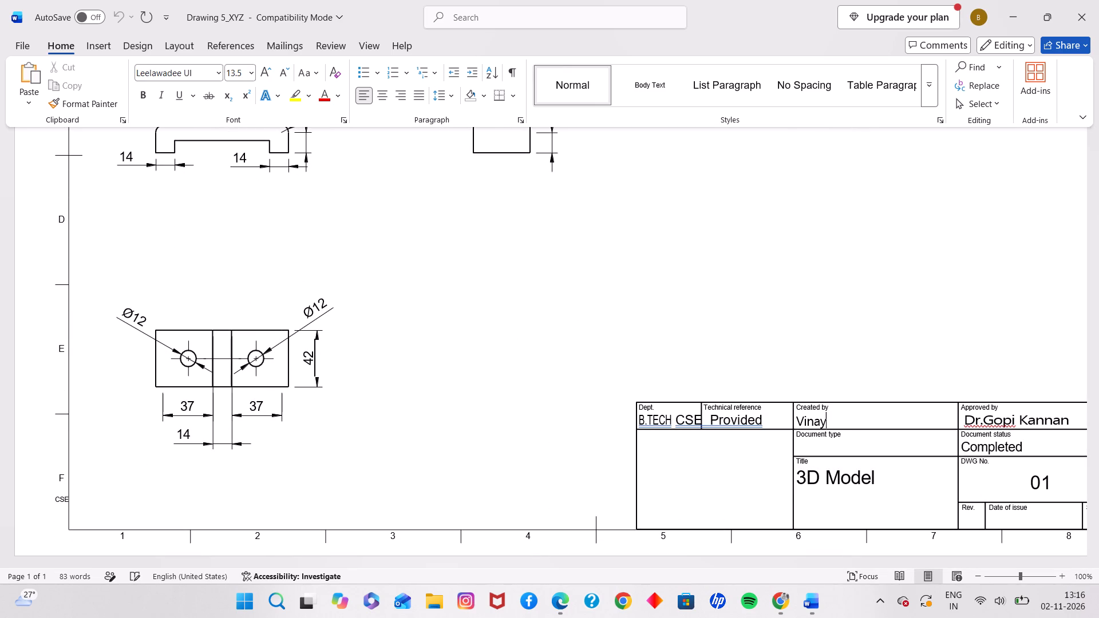
key(BackSpace)
key(BackSpace)
key(BackSpace)
key(BackSpace)
key(BackSpace)
key(shift+h)
key(a)
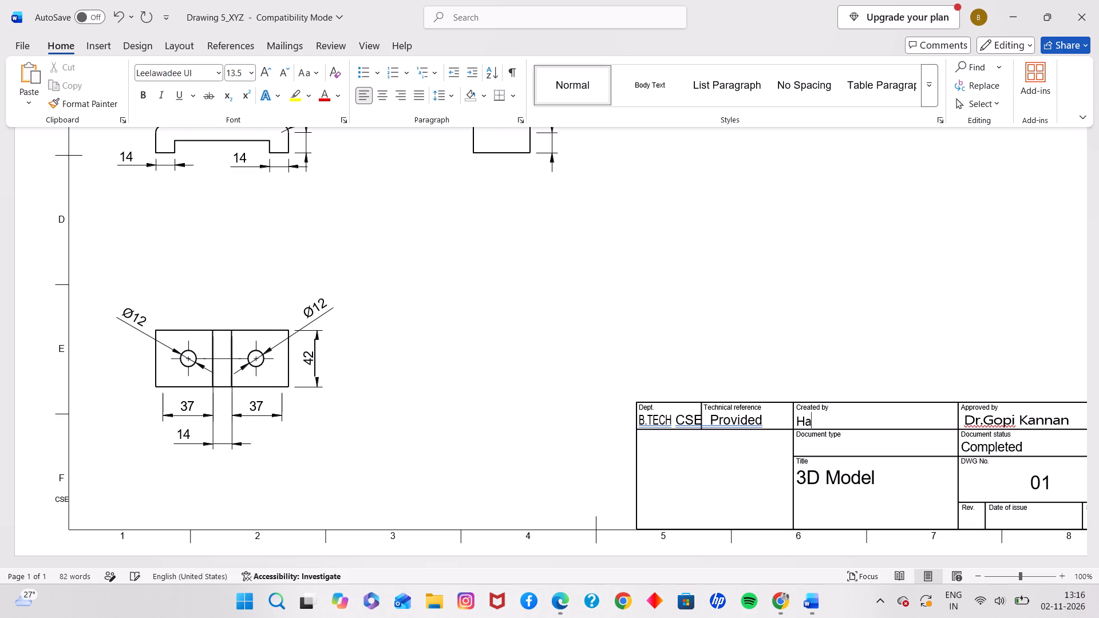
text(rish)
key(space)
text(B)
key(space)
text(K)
scroll(852, 422, down, 4)
scroll(586, 395, down, 2)
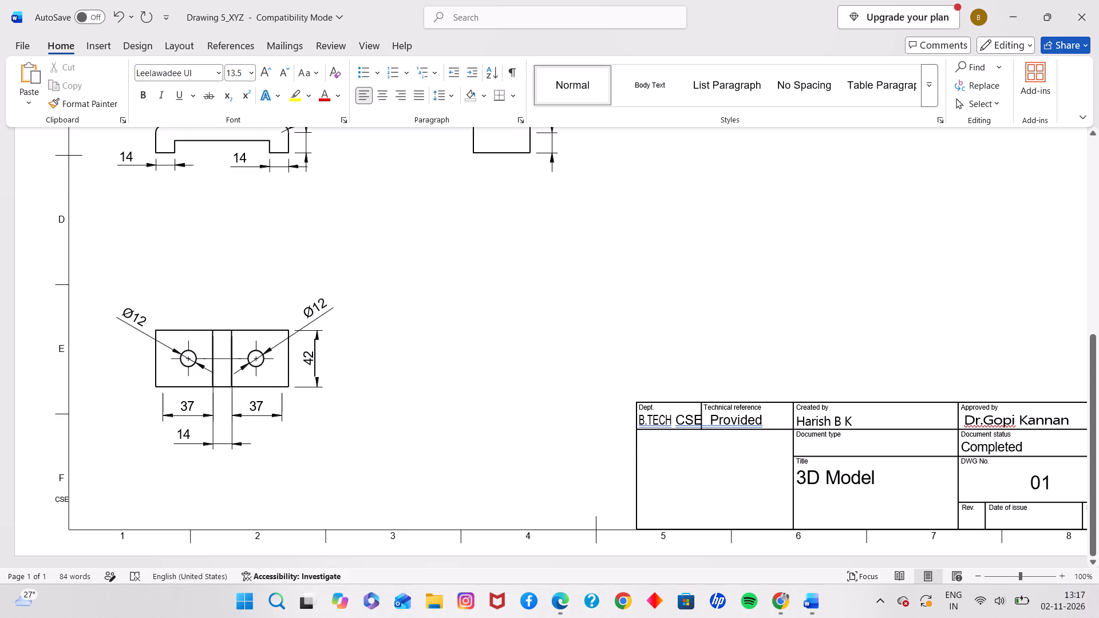
Save the Drawing 5_XYZ document with the updated title block.
scroll(586, 395, up, 10)
key(ctrl+s)
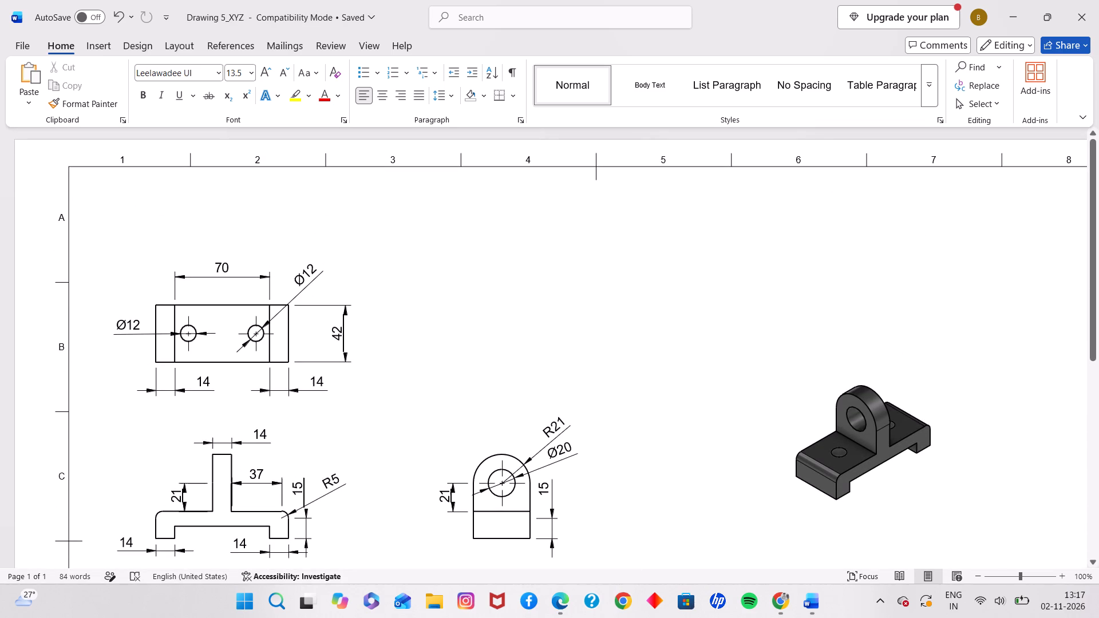
Save a PDF copy of the drawing as Drawing 5_XYZ in the Downloads folder and view its title block.
click(10, 40)
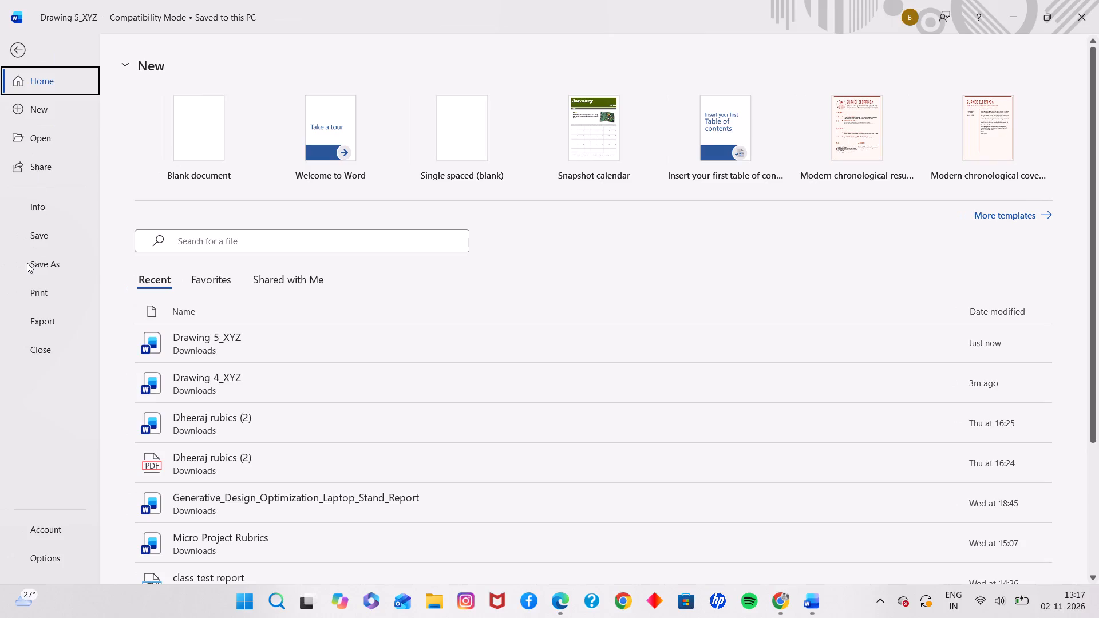
click(27, 263)
click(432, 145)
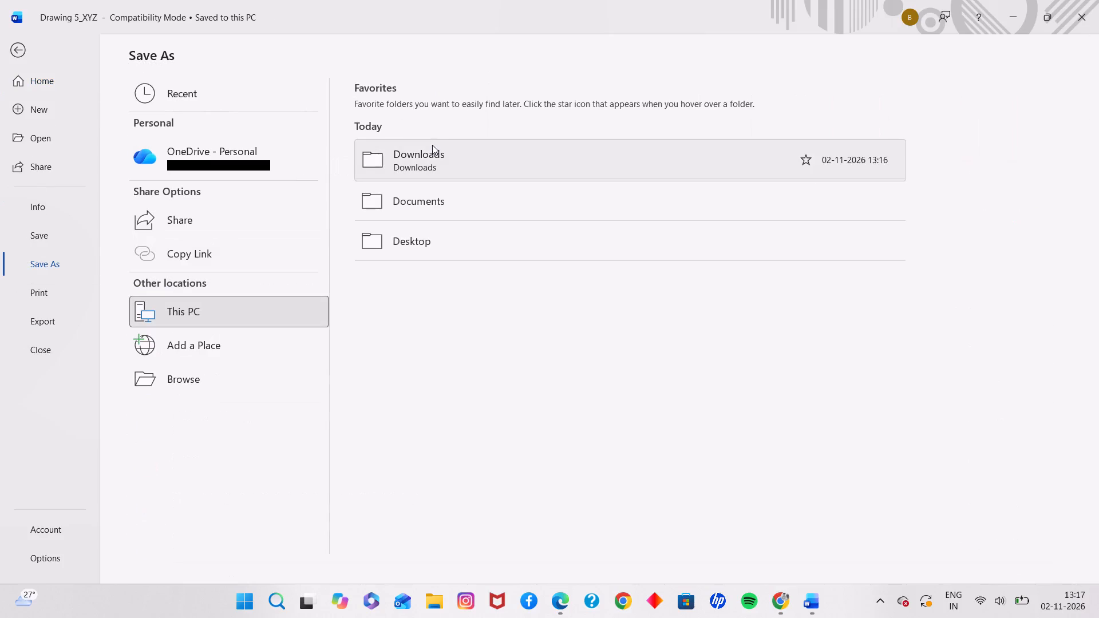
click(224, 255)
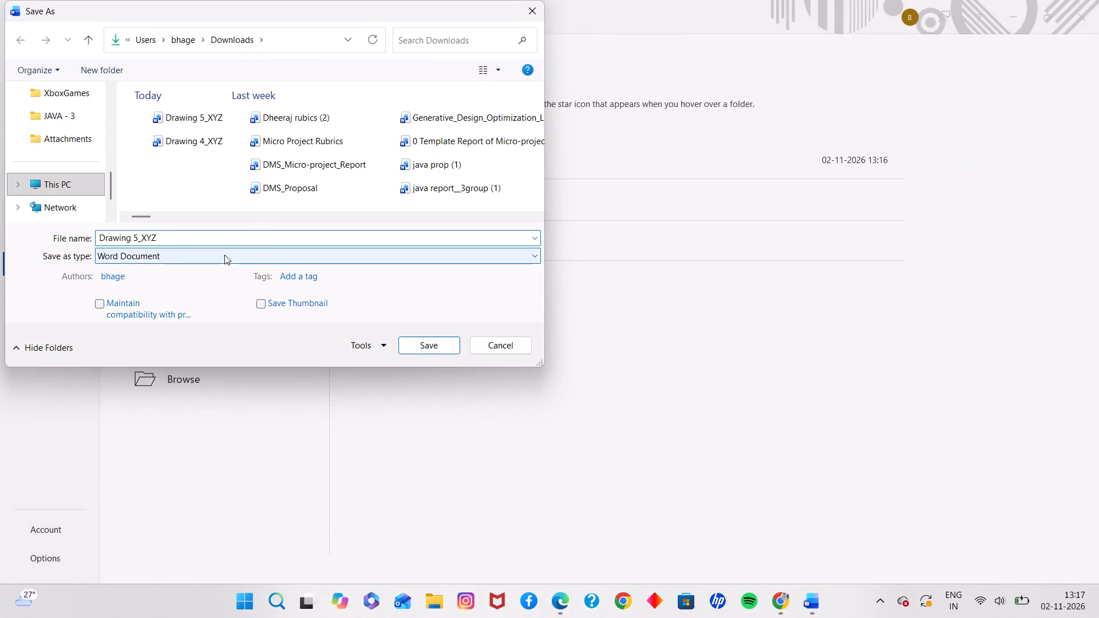
click(147, 339)
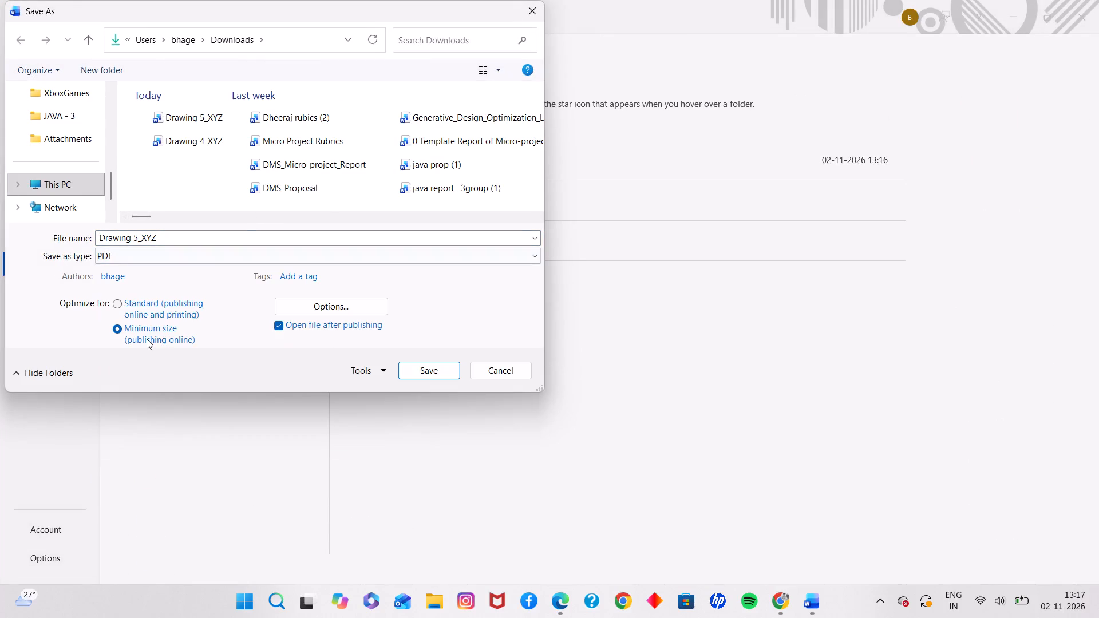
click(420, 370)
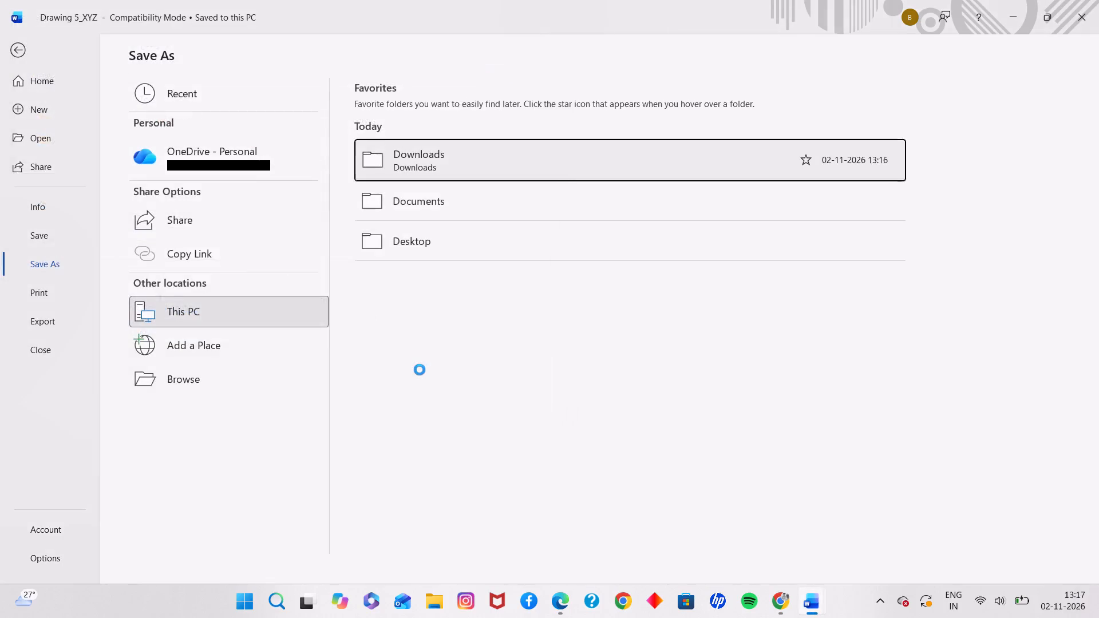
scroll(420, 370, down, 4)
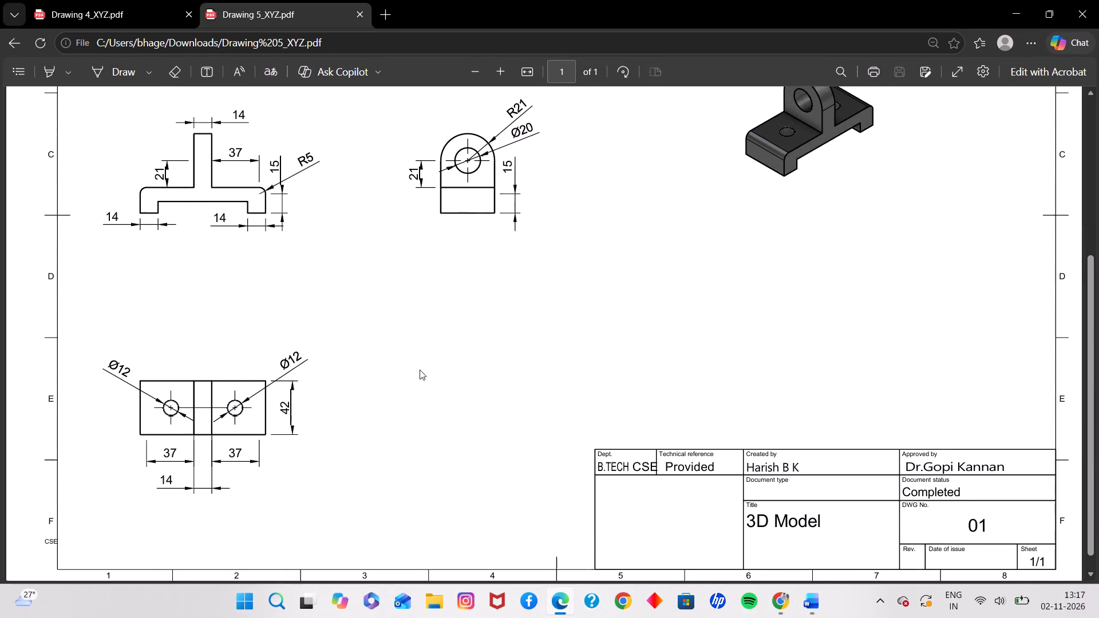
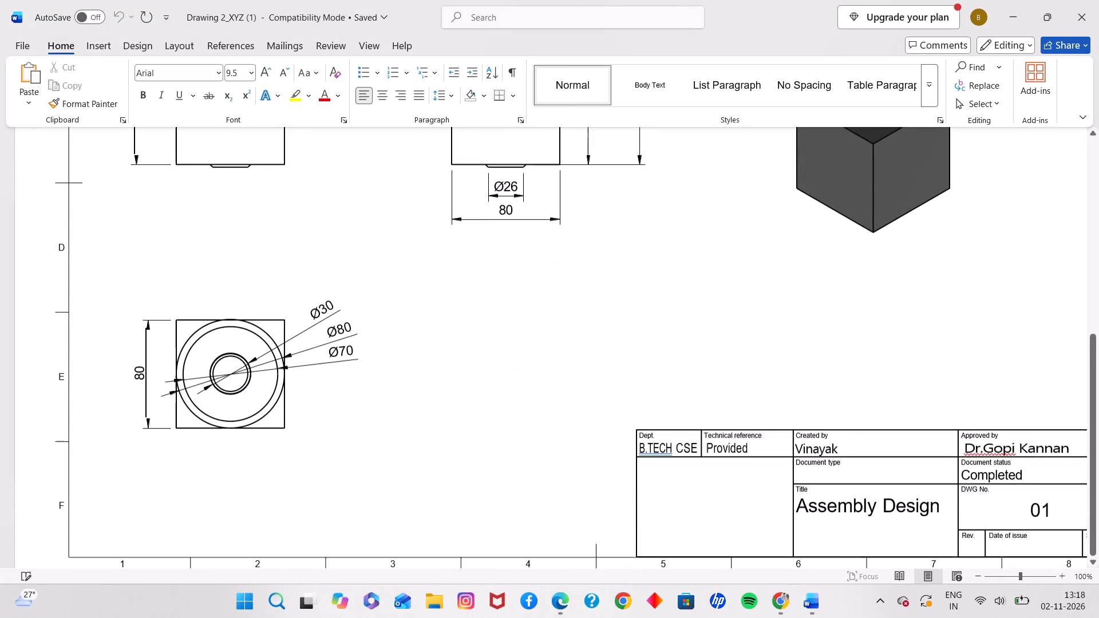
Clear the existing name from the Created by field in the Drawing 2_XYZ (1) title block.
scroll(621, 237, down, 1)
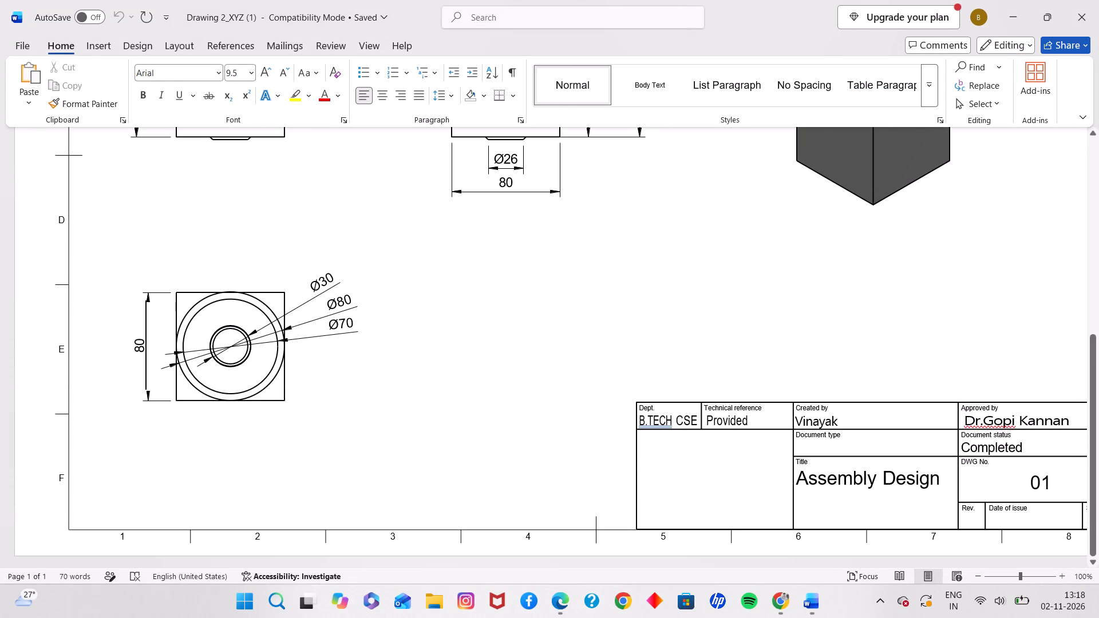
click(819, 425)
click(819, 425)
key(Right)
key(Right)
key(Right)
key(Right)
key(Left)
key(BackSpace)
key(BackSpace)
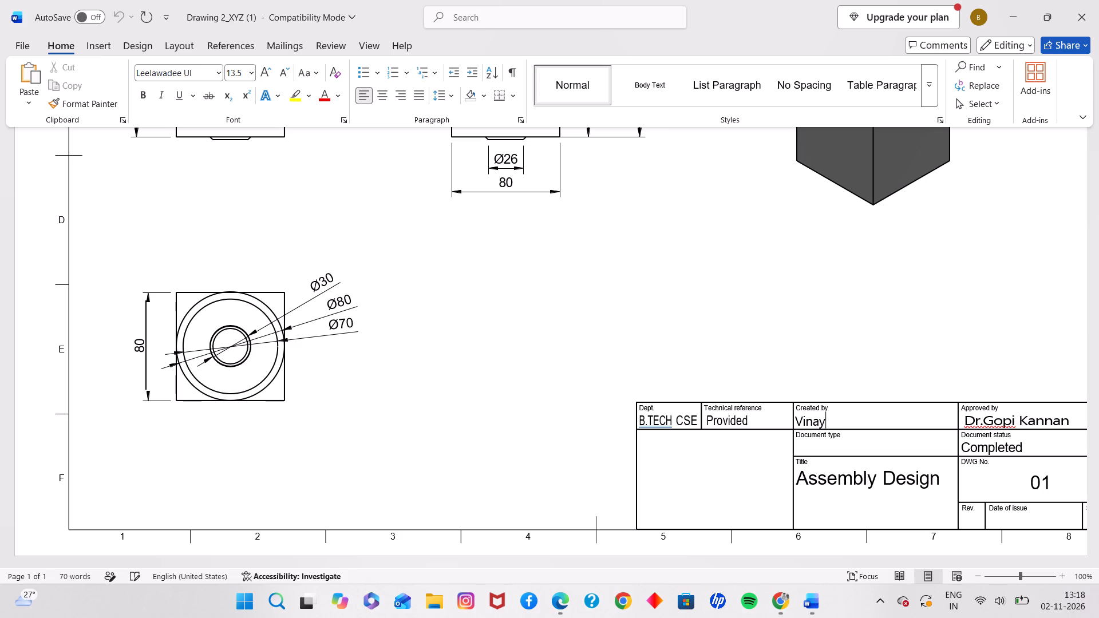
key(BackSpace)
key(BackSpace)
key(BackSpace)
key(BackSpace)
key(BackSpace)
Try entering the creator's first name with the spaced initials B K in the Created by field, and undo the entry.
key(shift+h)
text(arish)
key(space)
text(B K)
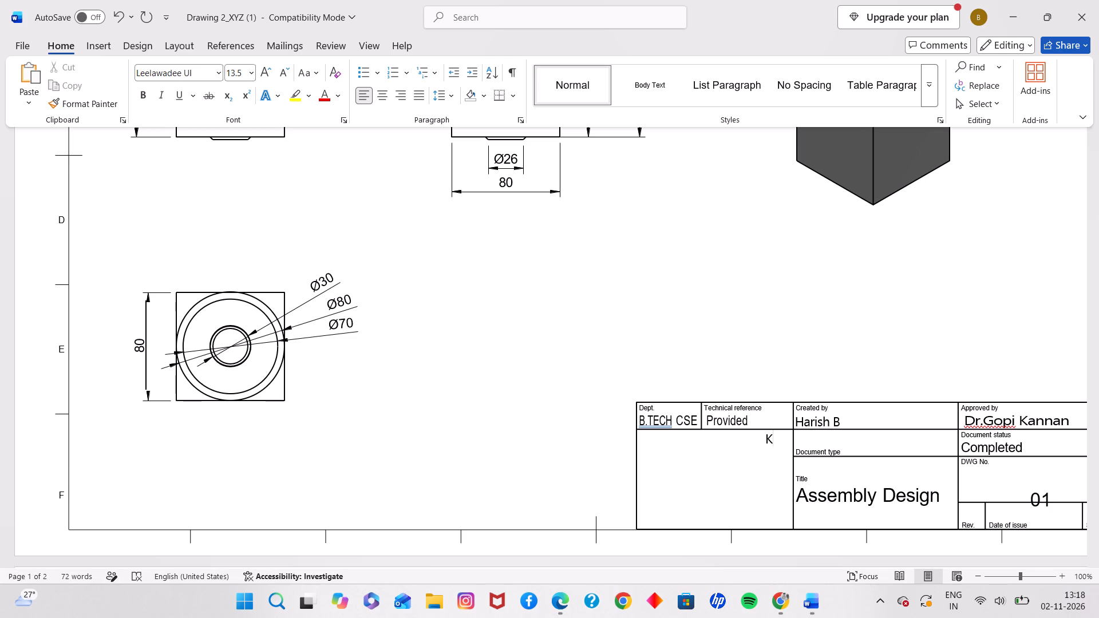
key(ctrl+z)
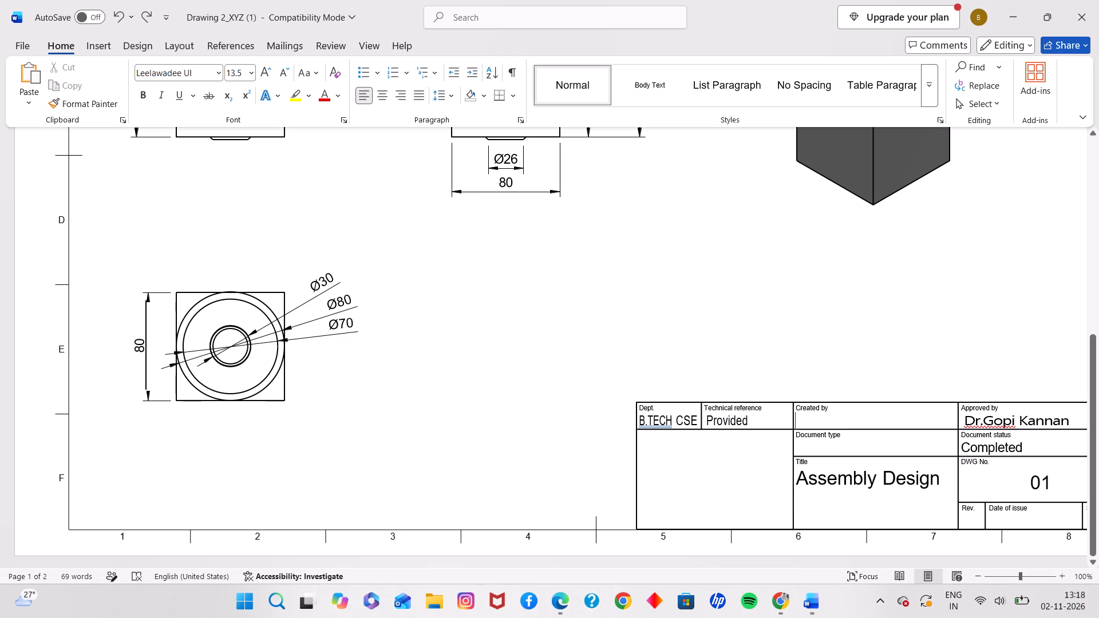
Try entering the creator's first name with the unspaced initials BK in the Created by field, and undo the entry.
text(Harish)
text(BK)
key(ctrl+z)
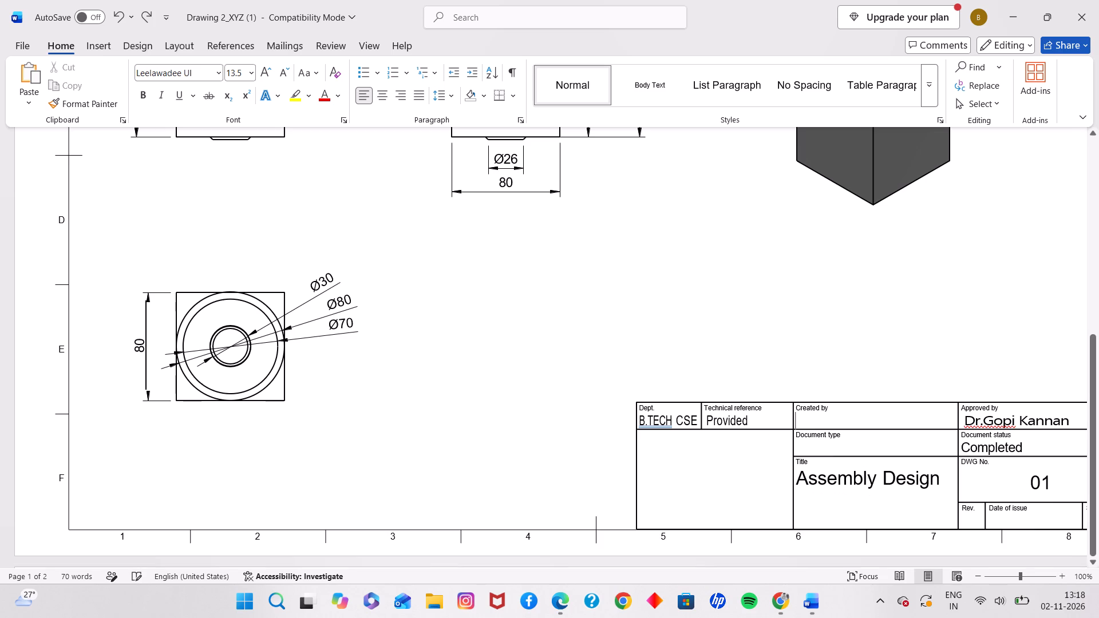
Enter the creator's first name in the empty Created by field.
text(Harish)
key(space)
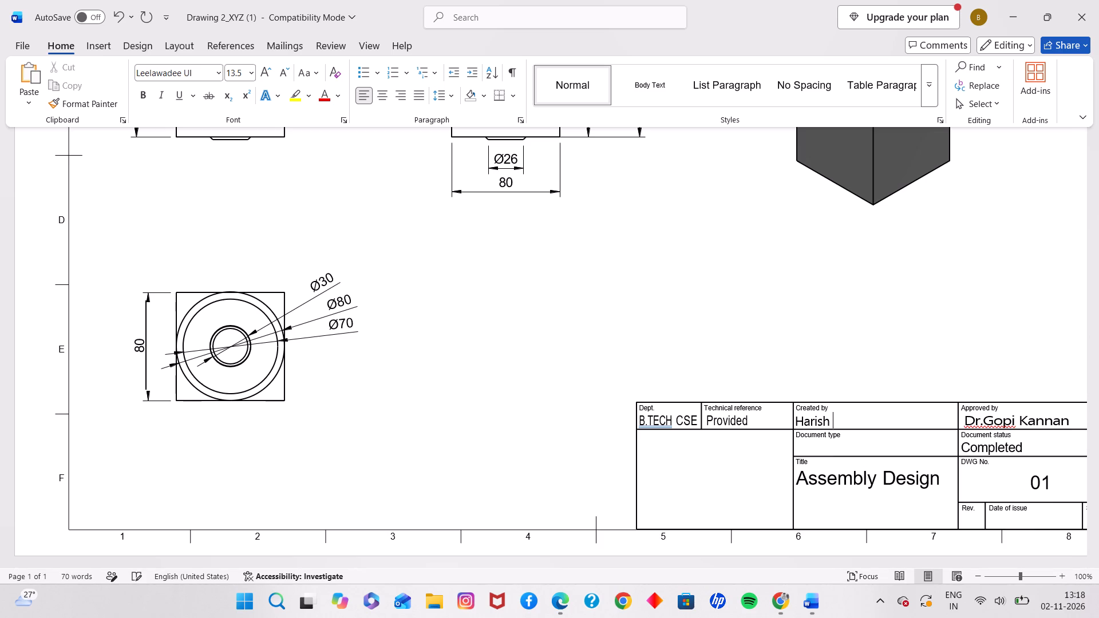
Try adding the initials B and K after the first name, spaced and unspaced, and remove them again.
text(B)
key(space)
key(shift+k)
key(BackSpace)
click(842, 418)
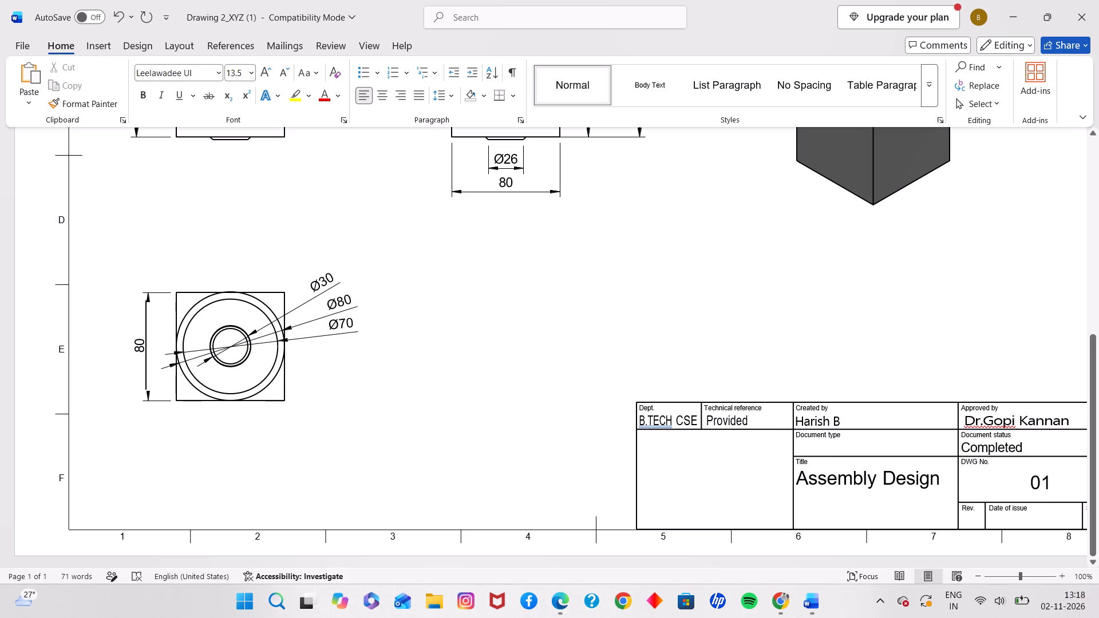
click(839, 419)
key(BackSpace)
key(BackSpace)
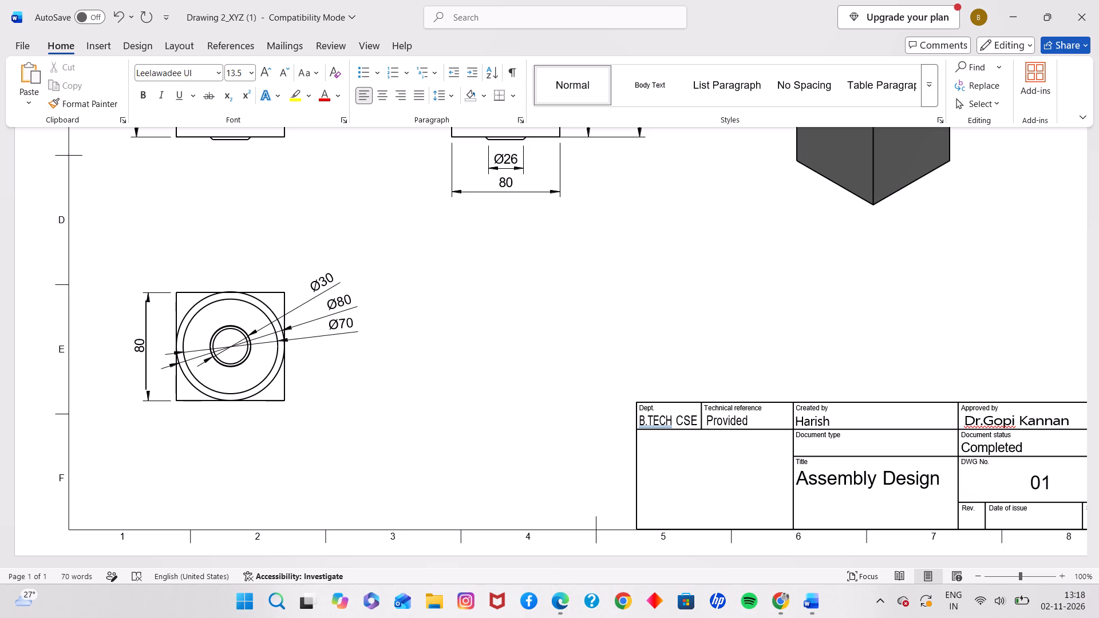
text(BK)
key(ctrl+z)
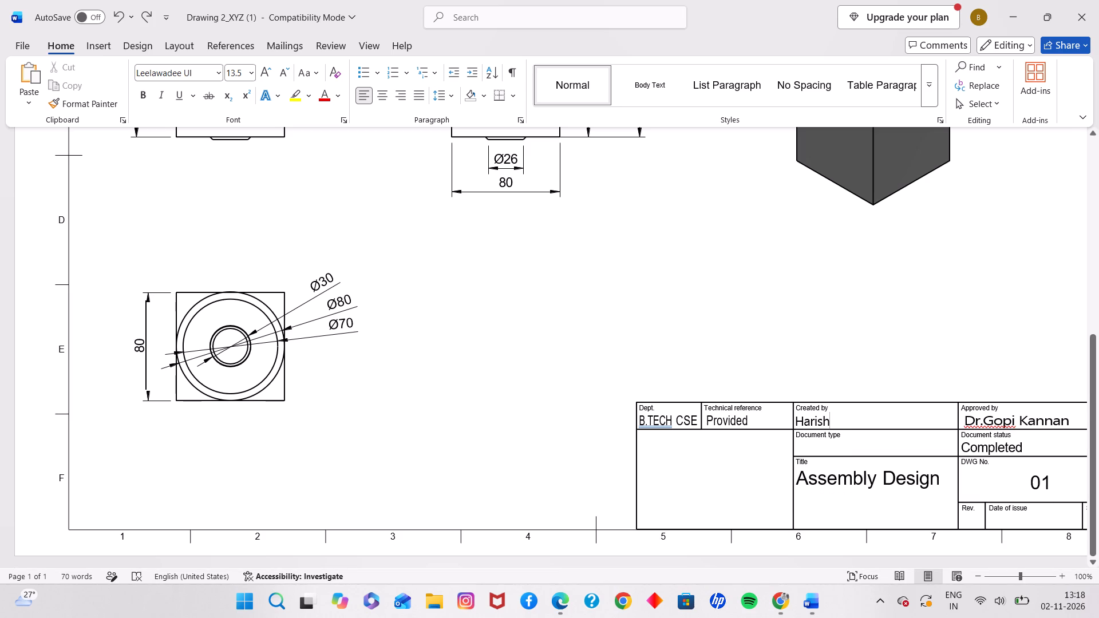
Complete the Created by entry with a space and the single initial K after the first name.
key(space)
key(shift+b)
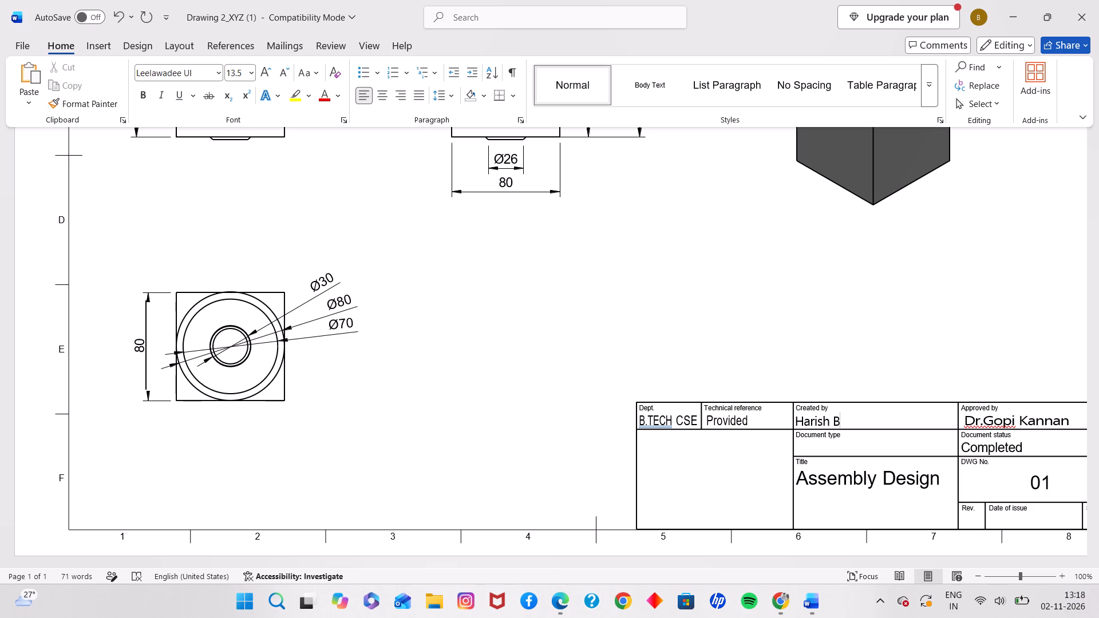
click(839, 419)
key(space)
key(space)
key(space)
key(BackSpace)
key(BackSpace)
key(BackSpace)
key(shift+k)
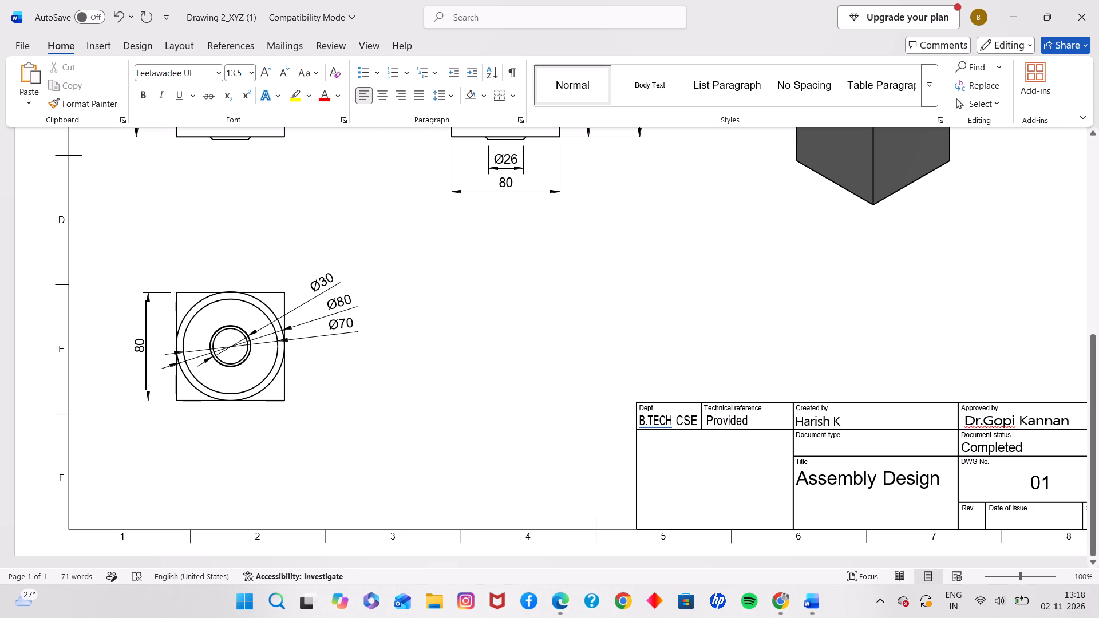
Save the Drawing 2_XYZ (1) document with the updated title block.
key(ctrl+s)
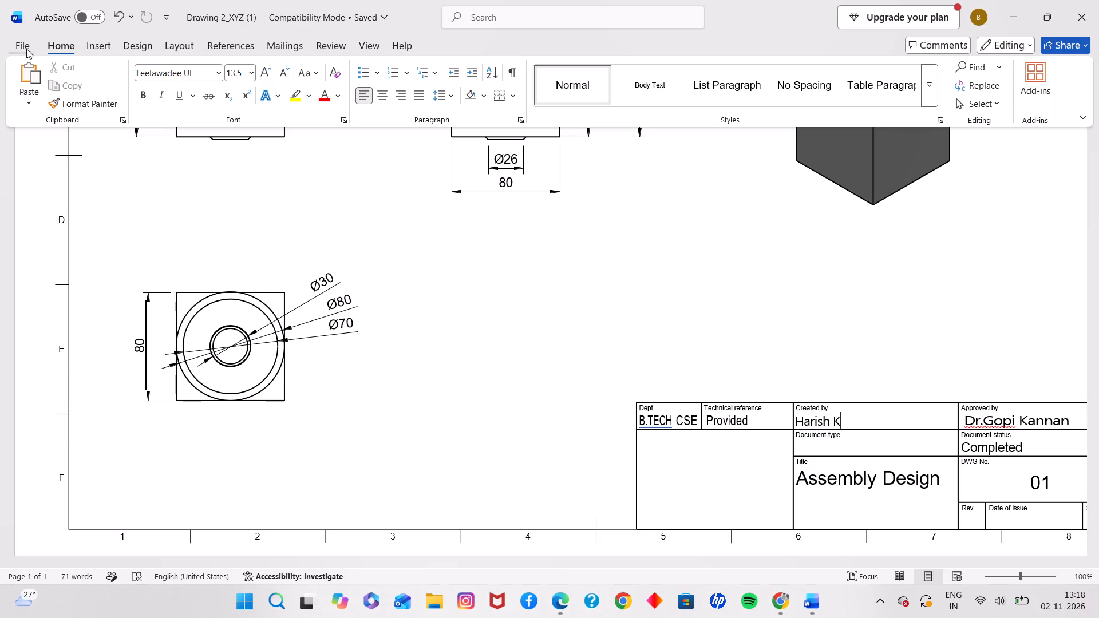
Save a PDF copy of the drawing as Drawing 2_XYZ (1) in the Downloads folder.
click(22, 51)
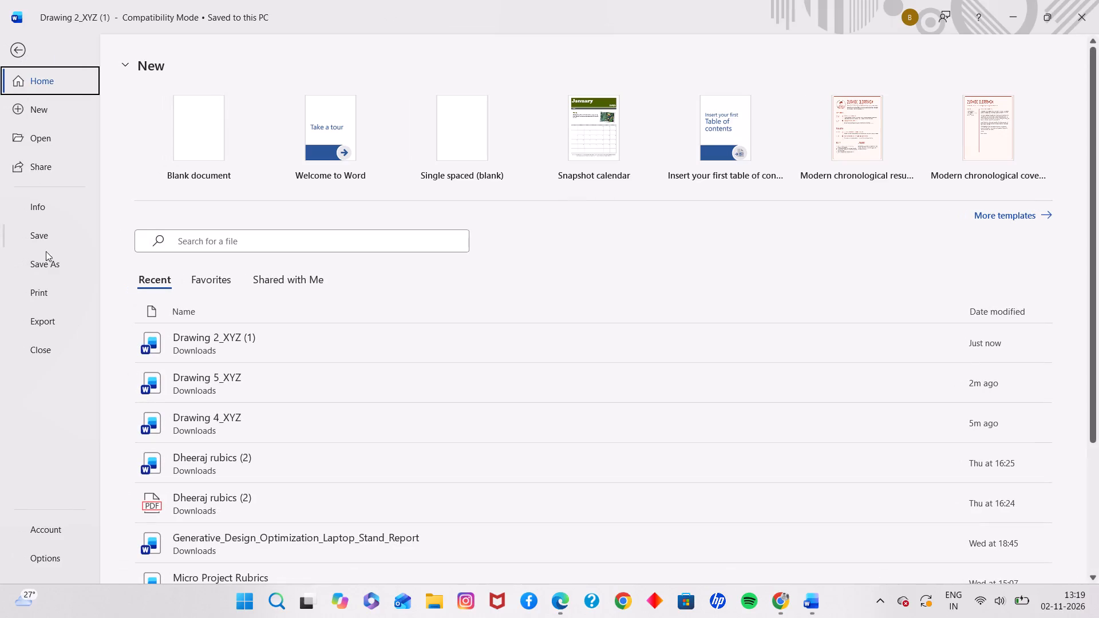
click(48, 257)
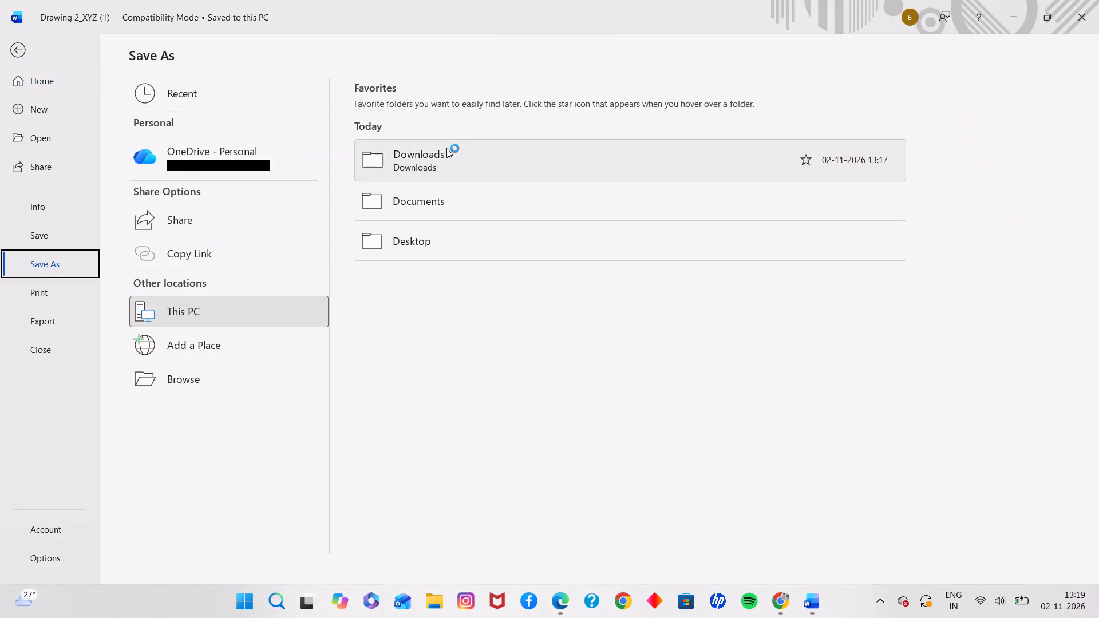
click(446, 148)
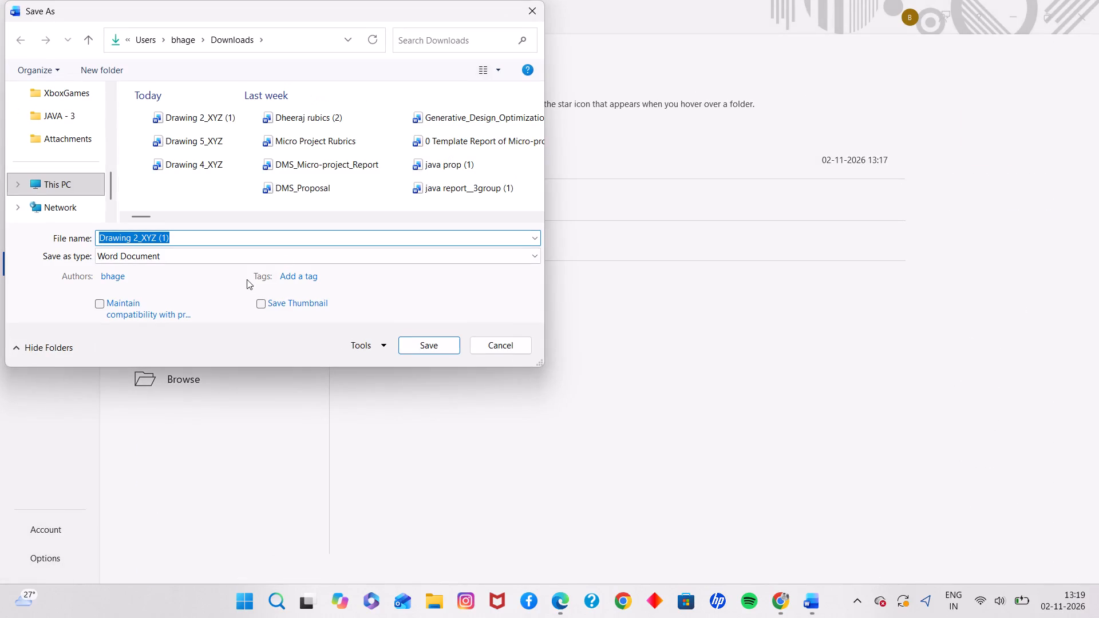
click(219, 255)
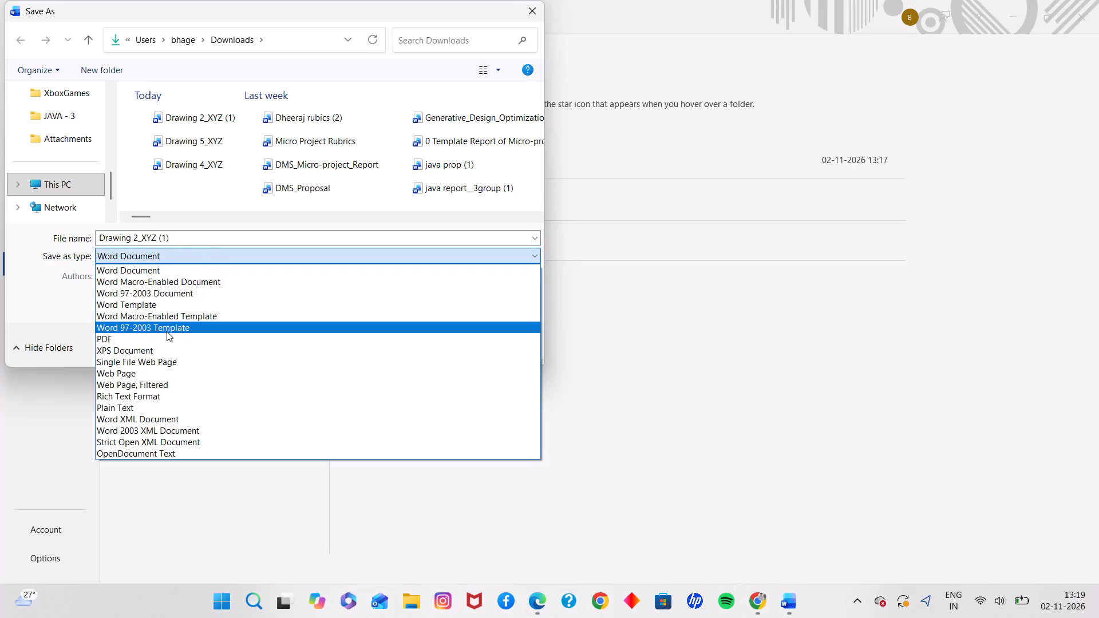
click(160, 336)
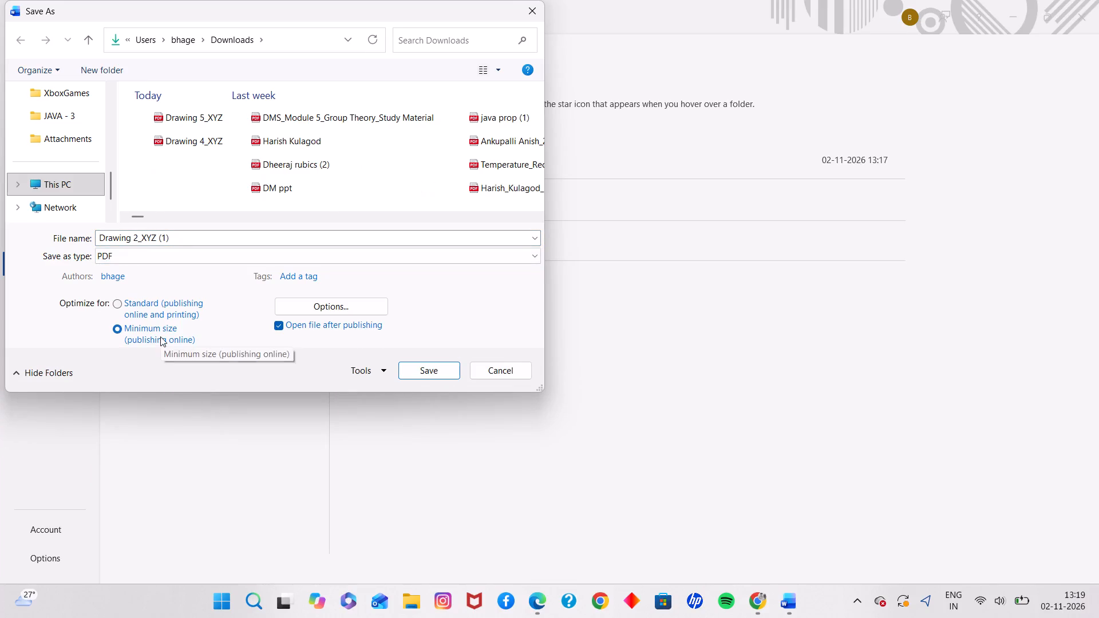
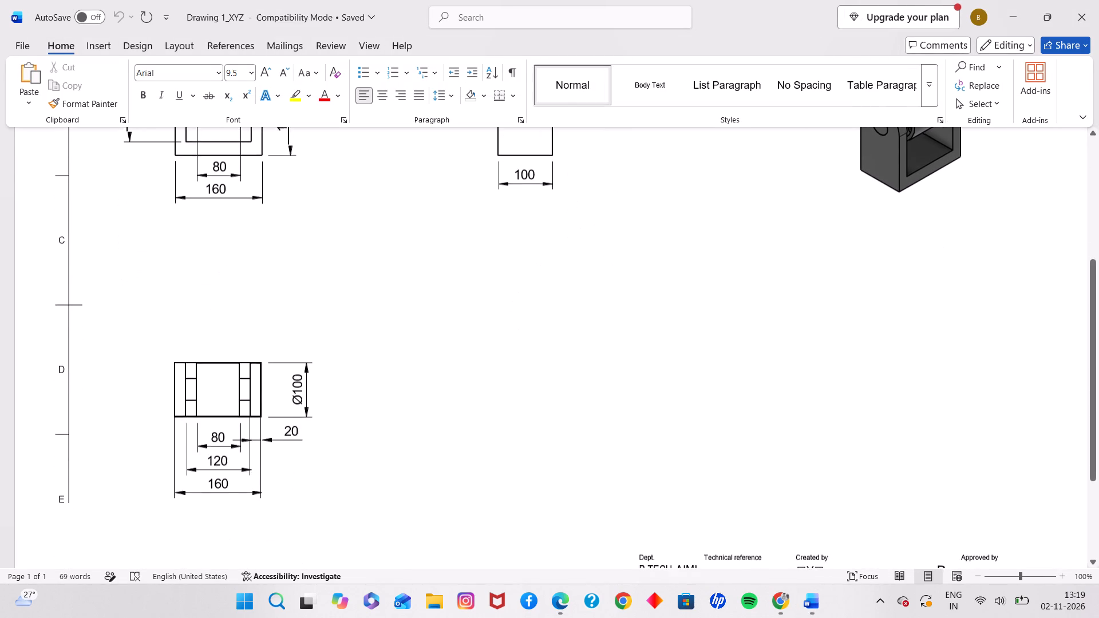
Replace the placeholder characters in the Created by field of Drawing 1_XYZ with the author's first name and initials B and K.
scroll(510, 266, down, 1)
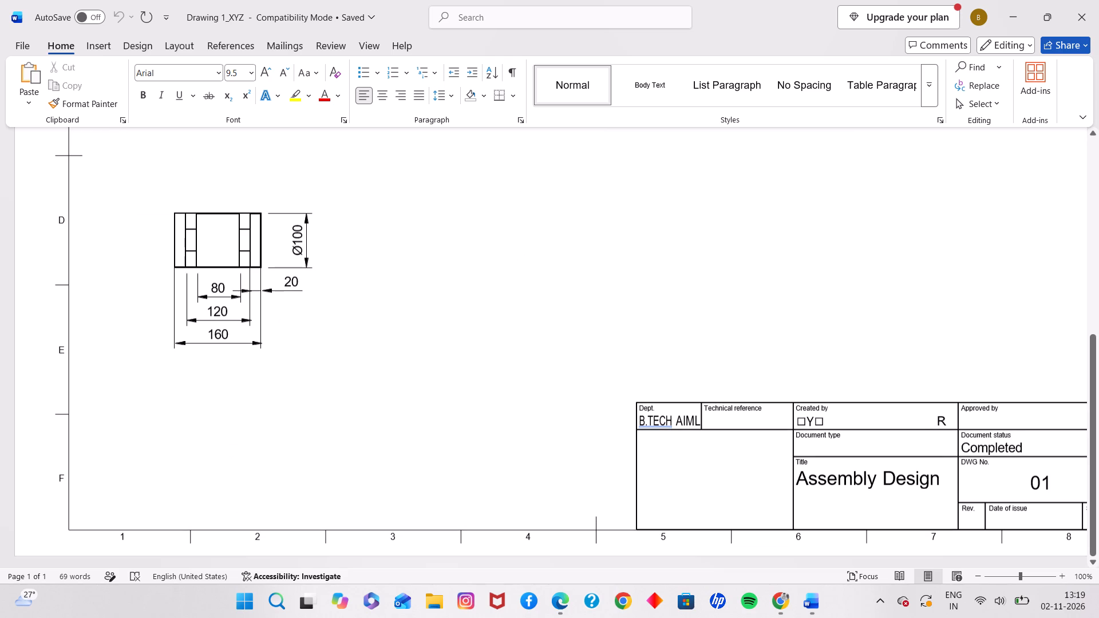
scroll(823, 419, up, 2)
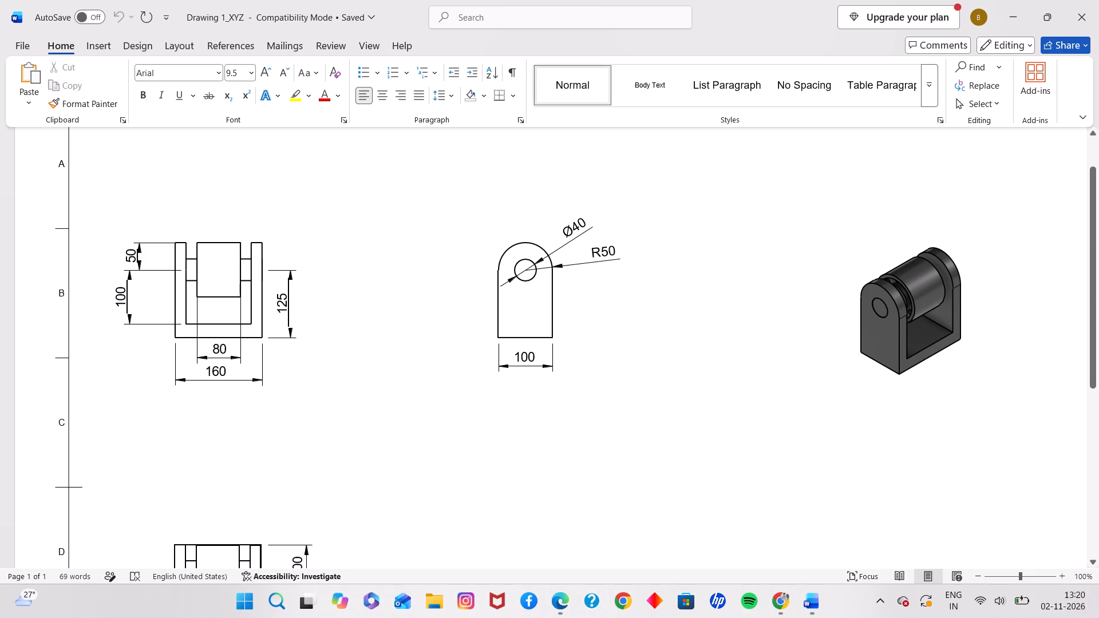
scroll(823, 419, down, 1)
ctrl+scroll(823, 419, up, 1)
ctrl+scroll(823, 419, down, 1)
ctrl+scroll(823, 419, up, 1)
ctrl+scroll(823, 419, down, 3)
scroll(823, 419, down, 1)
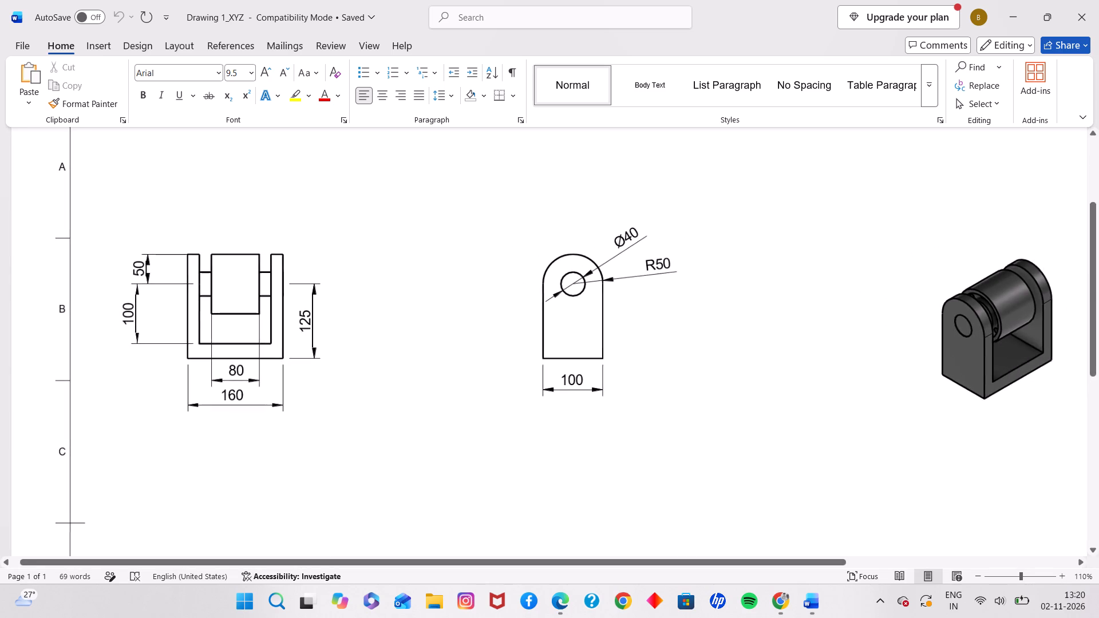
scroll(823, 419, down, 2)
ctrl+scroll(823, 419, down, 1)
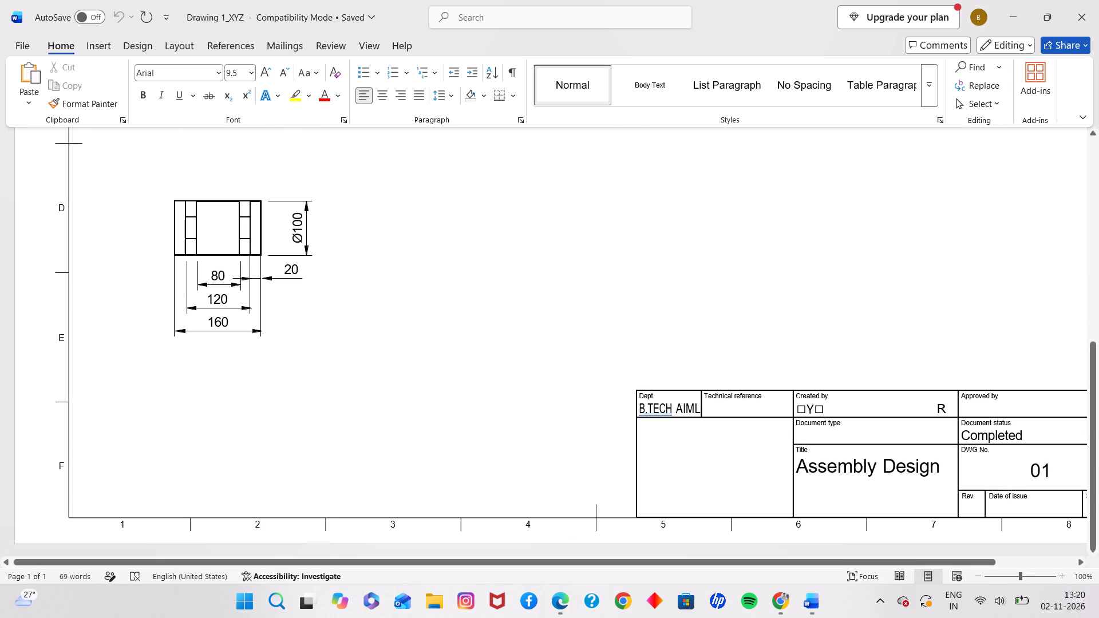
click(823, 412)
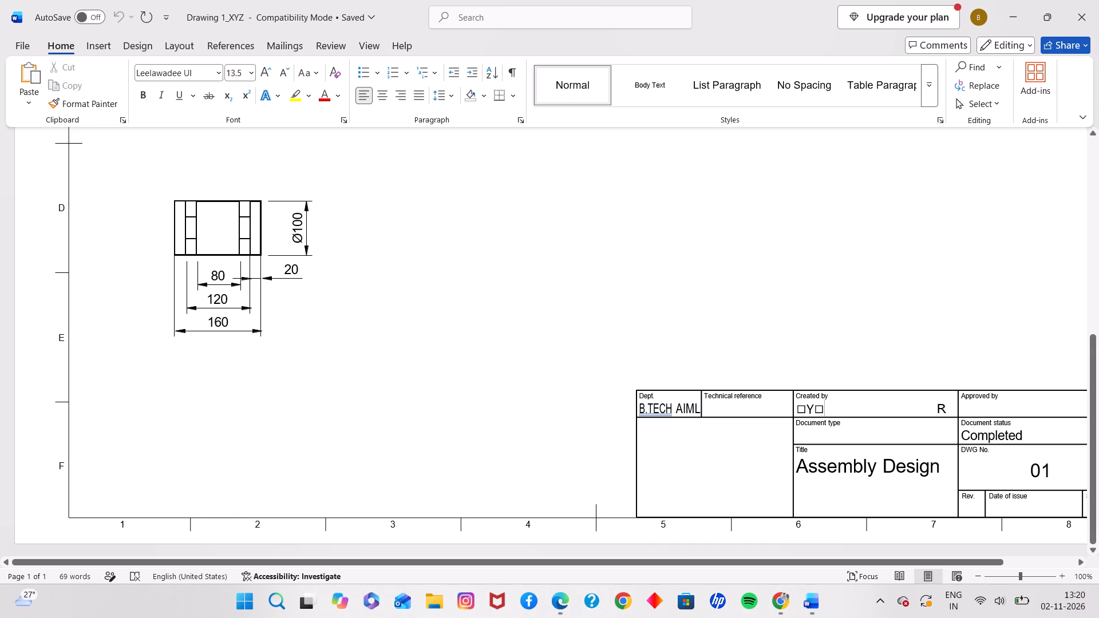
key(Down)
key(Up)
key(BackSpace)
key(BackSpace)
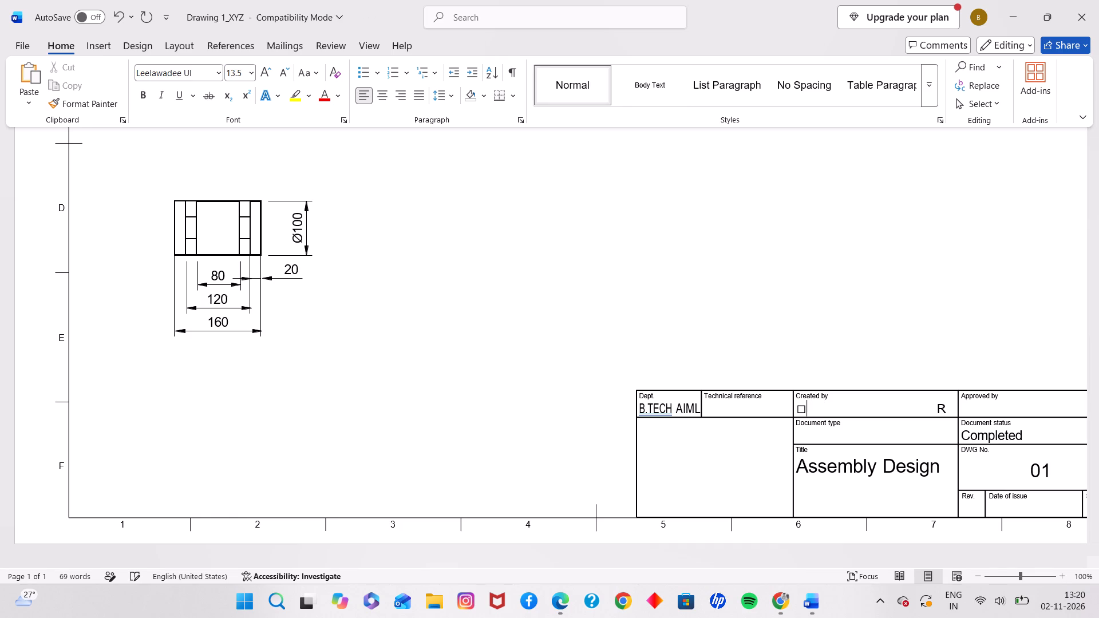
key(BackSpace)
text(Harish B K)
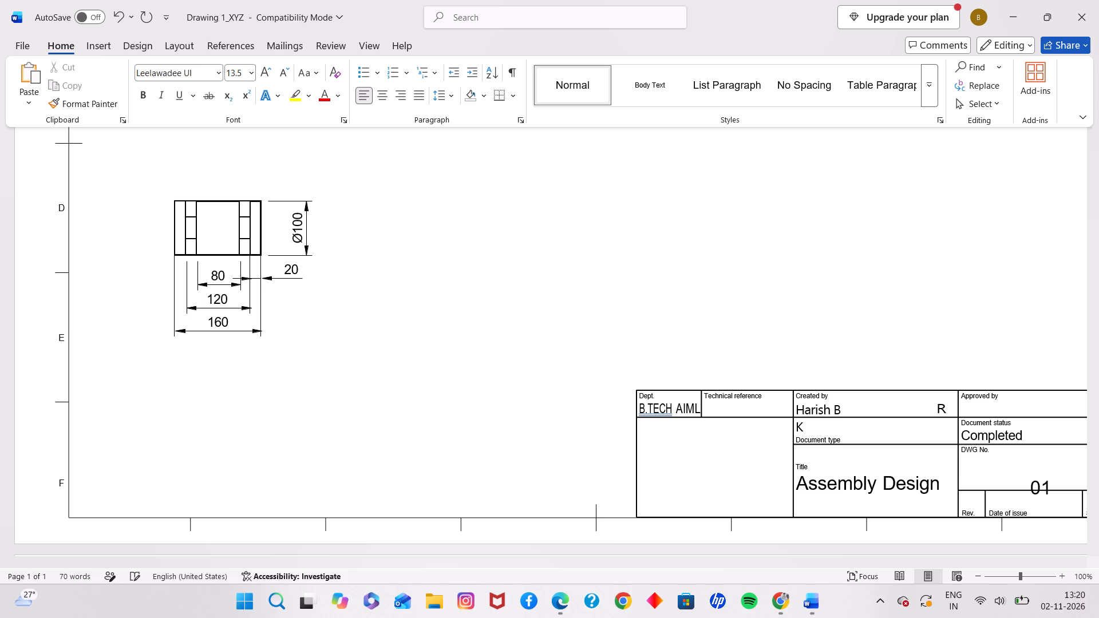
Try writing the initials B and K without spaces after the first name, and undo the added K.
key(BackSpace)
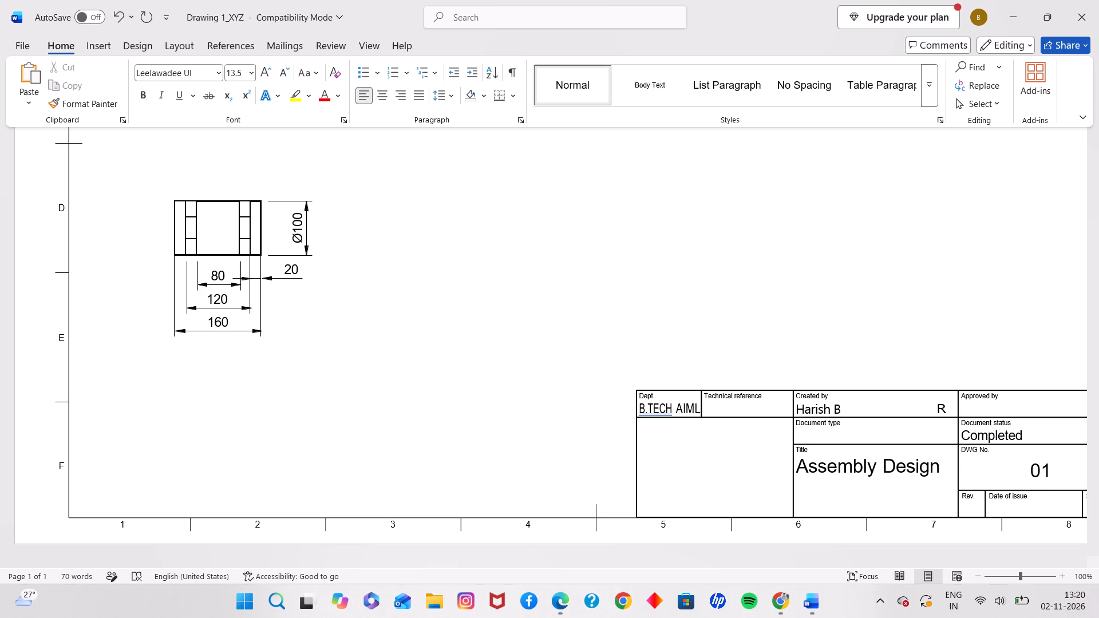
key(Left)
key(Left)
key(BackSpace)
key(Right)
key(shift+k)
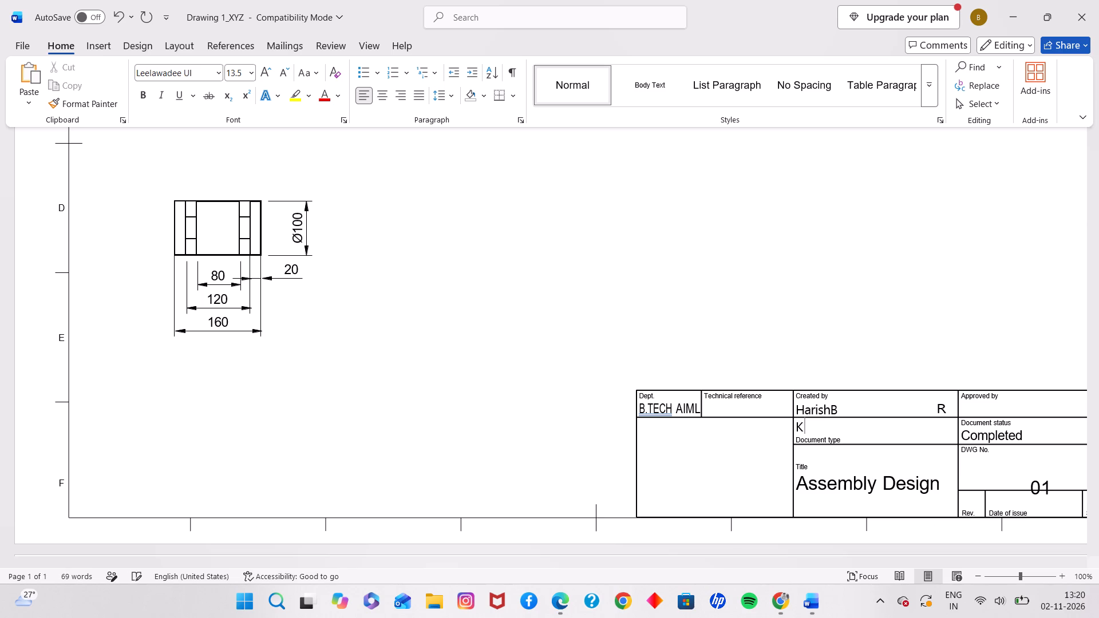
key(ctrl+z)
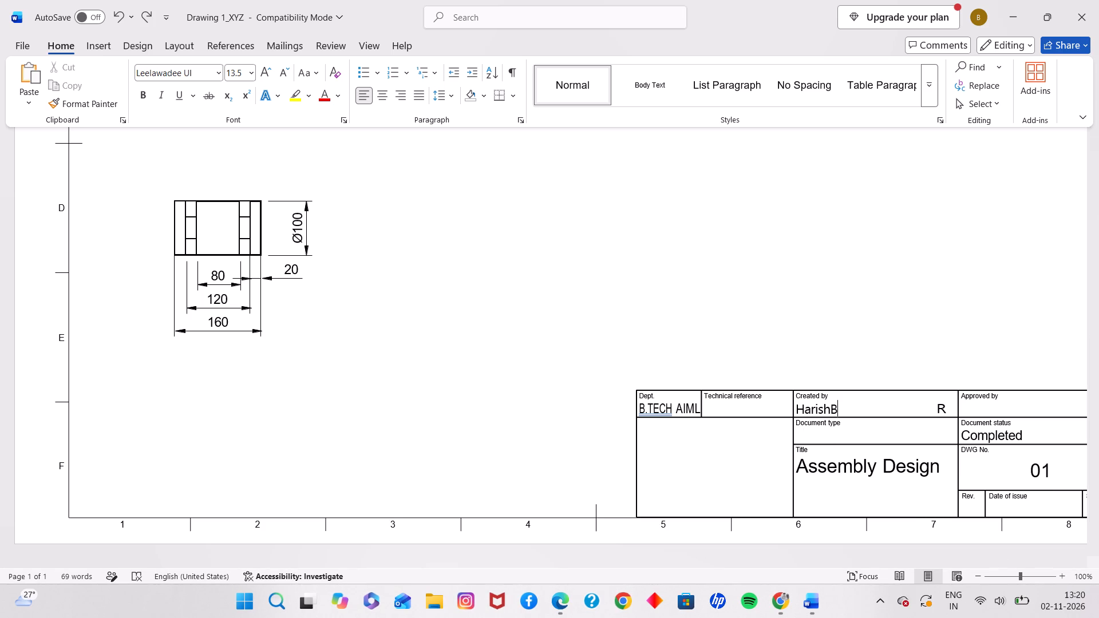
Replace the initial B in the Created by field with a space and the single initial K.
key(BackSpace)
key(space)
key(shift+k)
Delete the leftover letter R and the gap before it at the end of the Created by field.
click(947, 409)
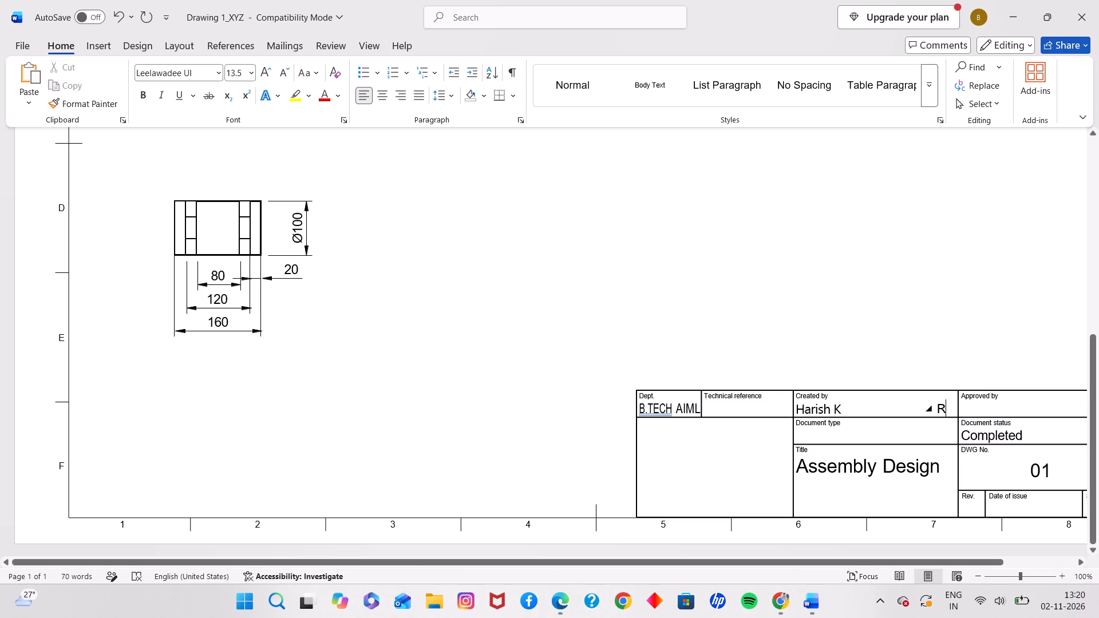
click(948, 412)
key(BackSpace)
key(BackSpace)
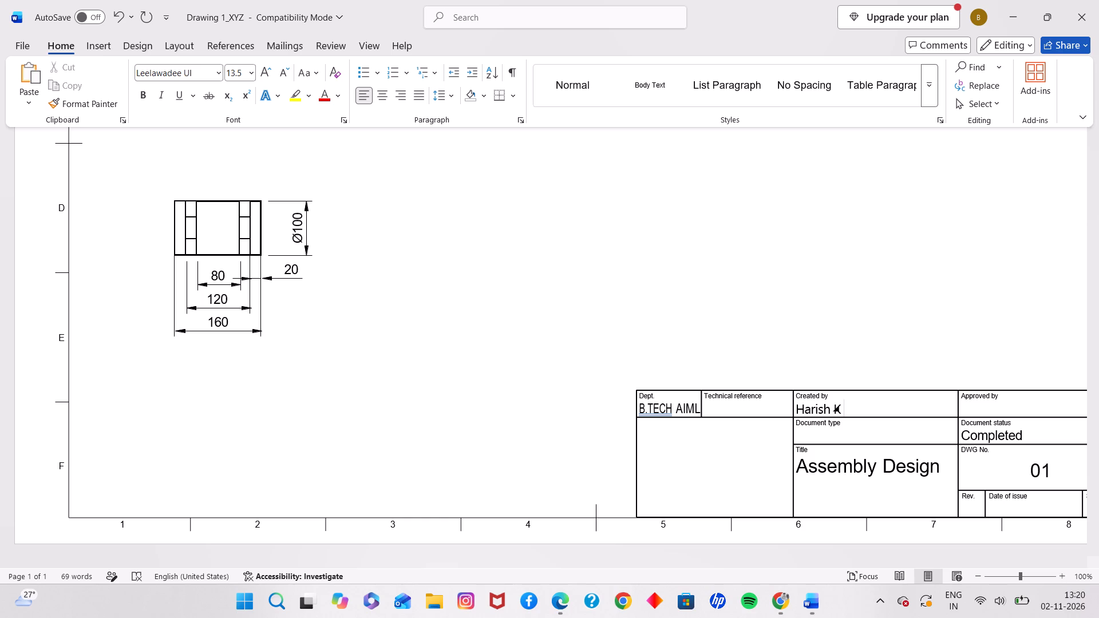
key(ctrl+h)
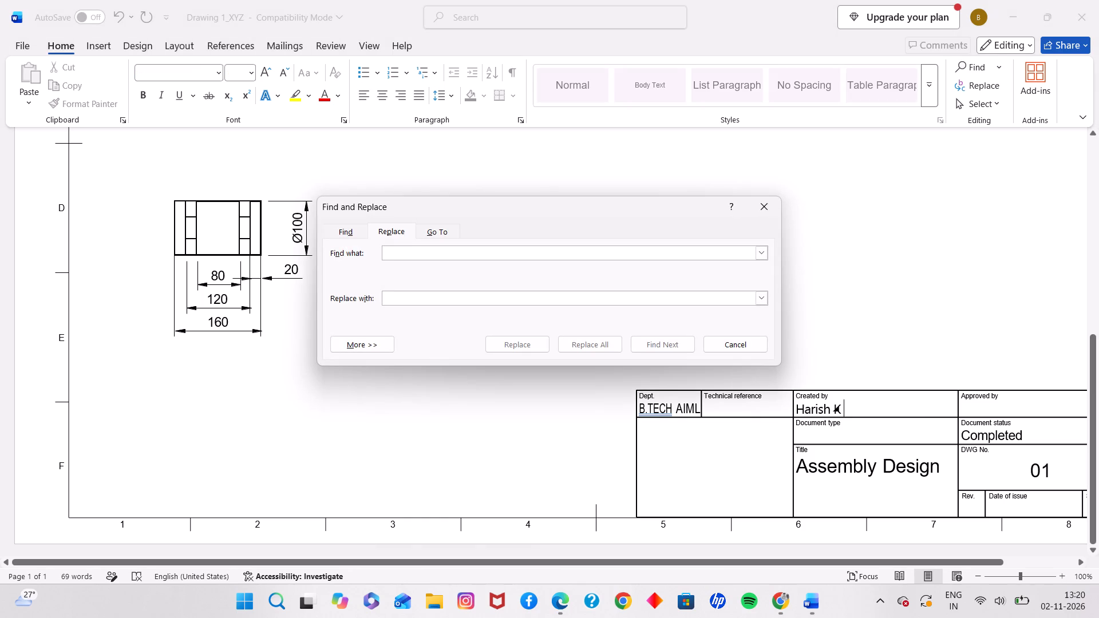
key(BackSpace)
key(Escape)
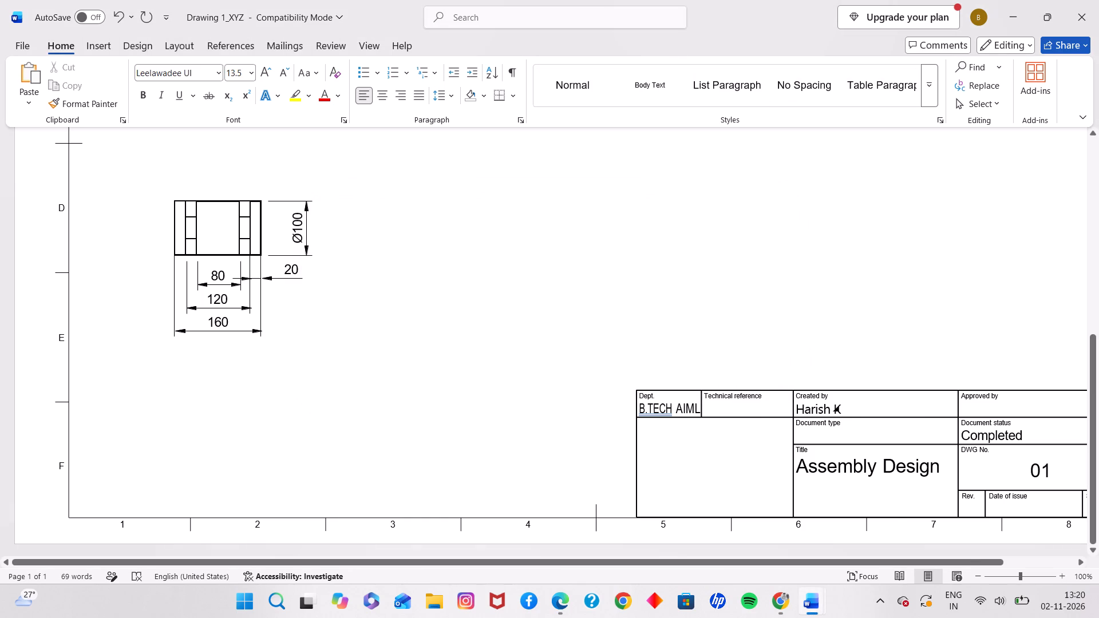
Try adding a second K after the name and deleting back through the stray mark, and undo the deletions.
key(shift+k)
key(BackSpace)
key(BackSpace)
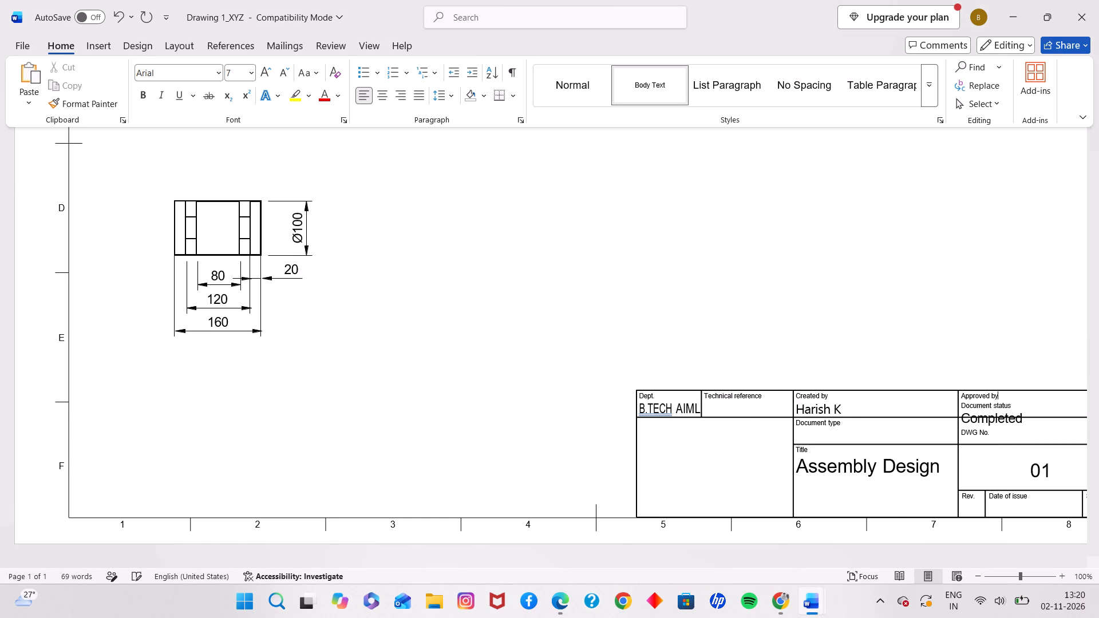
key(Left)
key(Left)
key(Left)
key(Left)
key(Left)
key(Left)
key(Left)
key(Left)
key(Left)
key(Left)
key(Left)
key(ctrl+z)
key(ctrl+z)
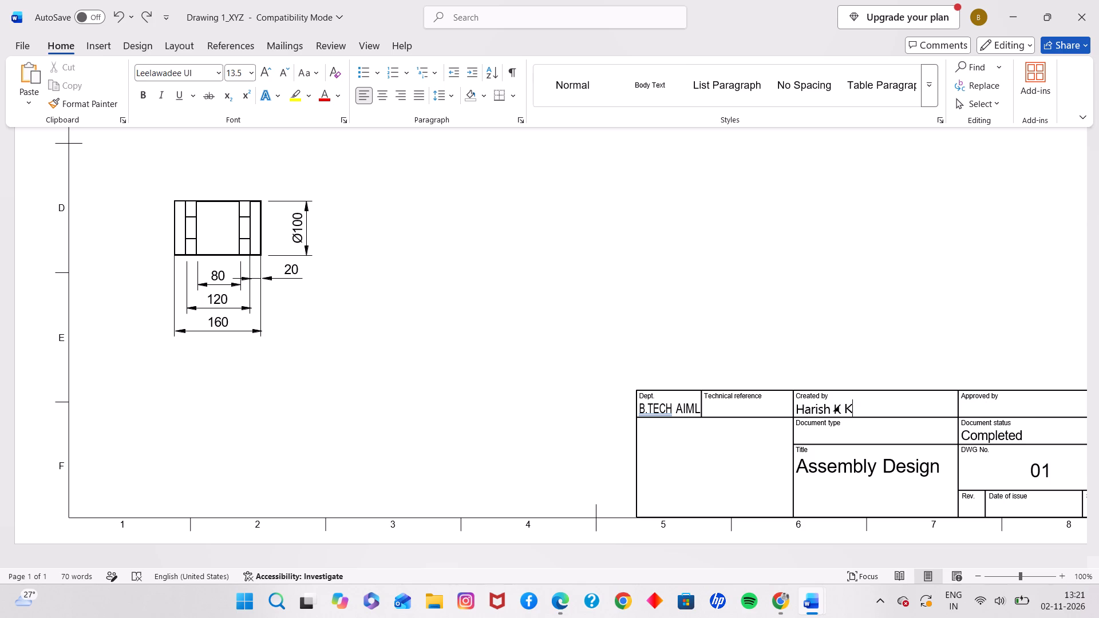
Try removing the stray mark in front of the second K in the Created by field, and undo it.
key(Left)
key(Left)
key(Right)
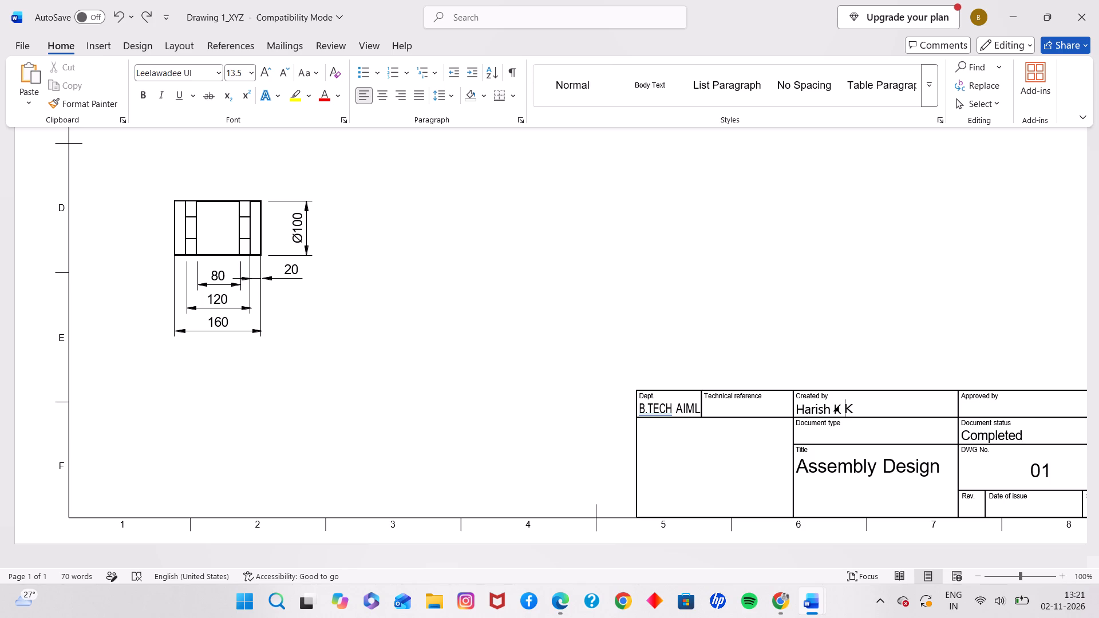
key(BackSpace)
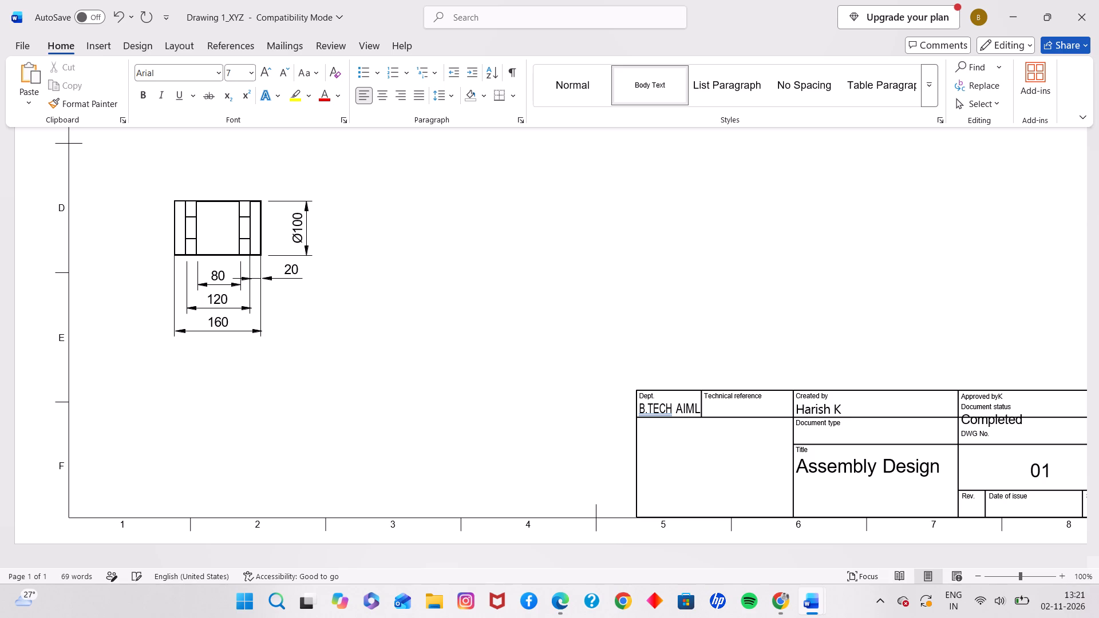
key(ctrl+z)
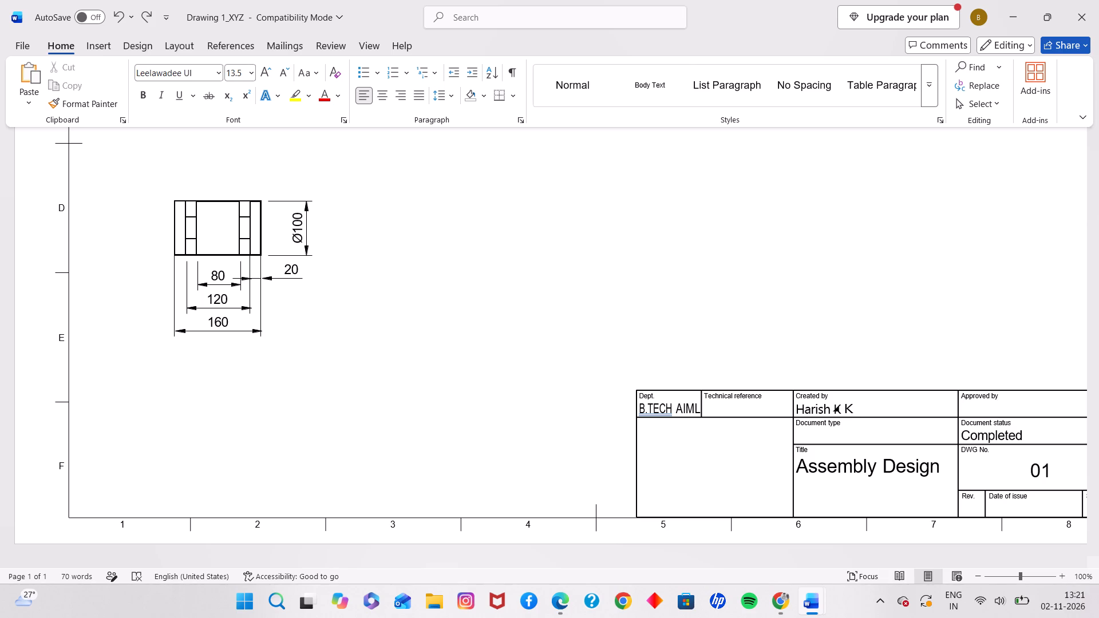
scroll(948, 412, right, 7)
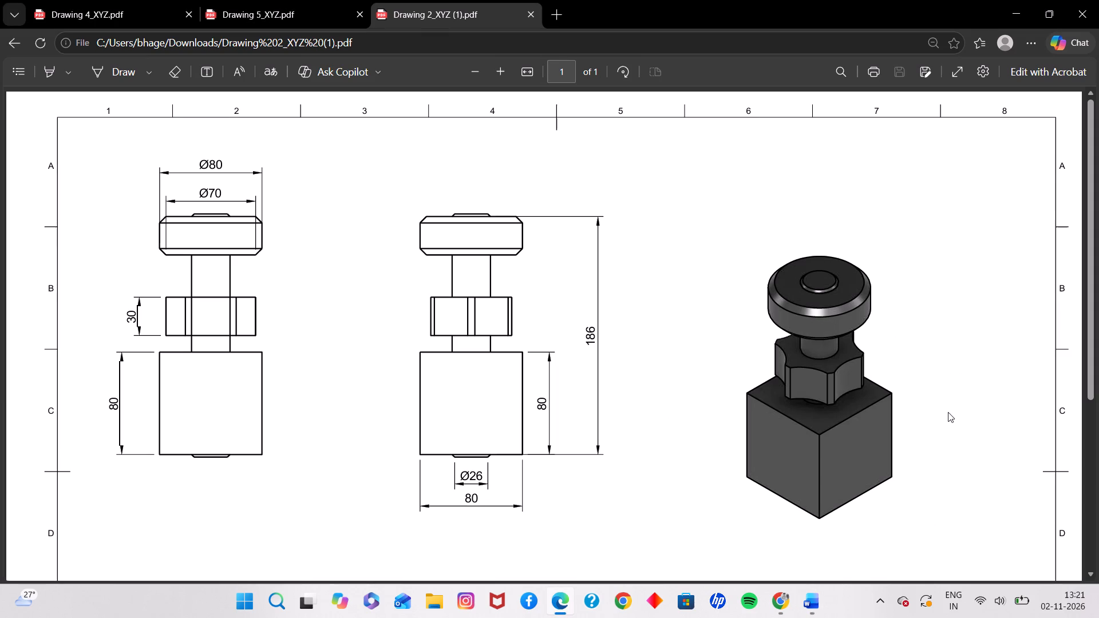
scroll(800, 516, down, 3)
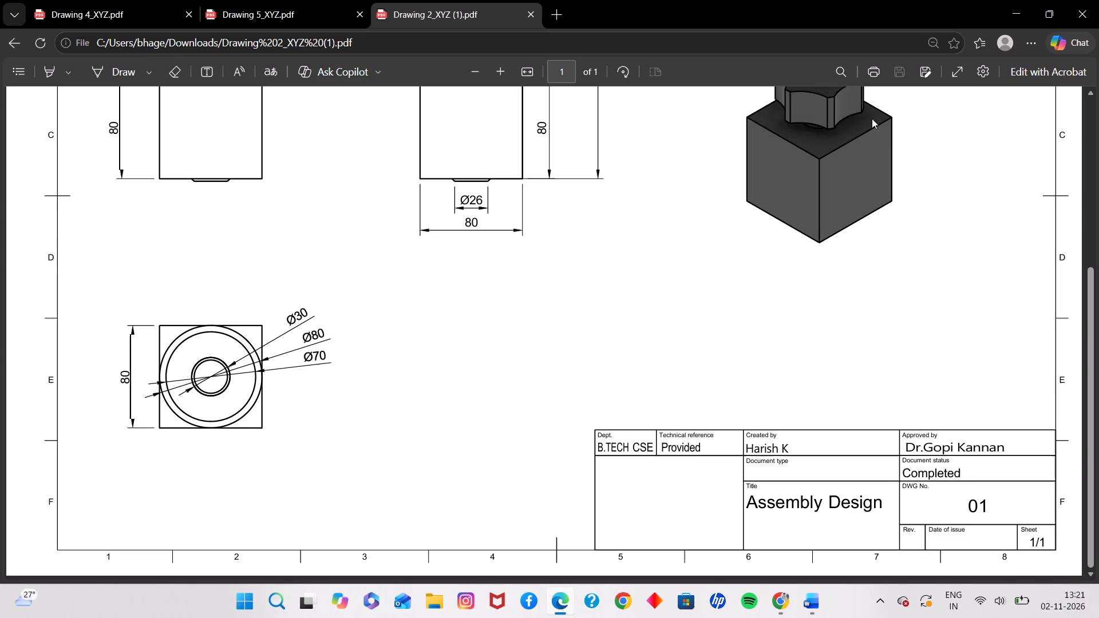
Switch to Drawing 1_XYZ in Word and delete the second K from the end of the Created by field.
scroll(754, 228, down, 2)
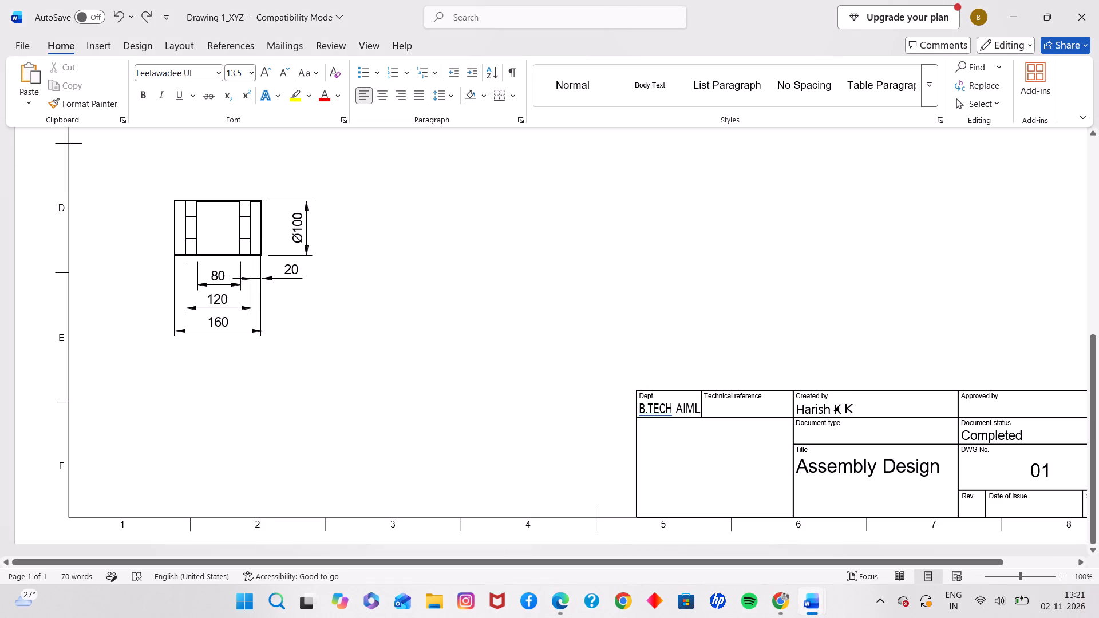
click(852, 415)
key(BackSpace)
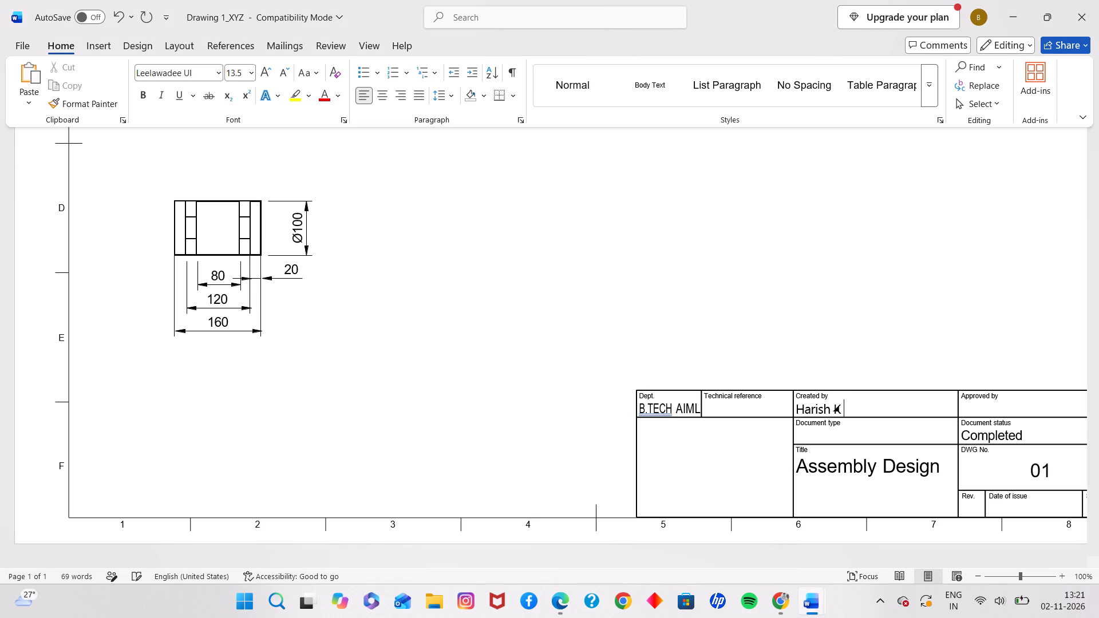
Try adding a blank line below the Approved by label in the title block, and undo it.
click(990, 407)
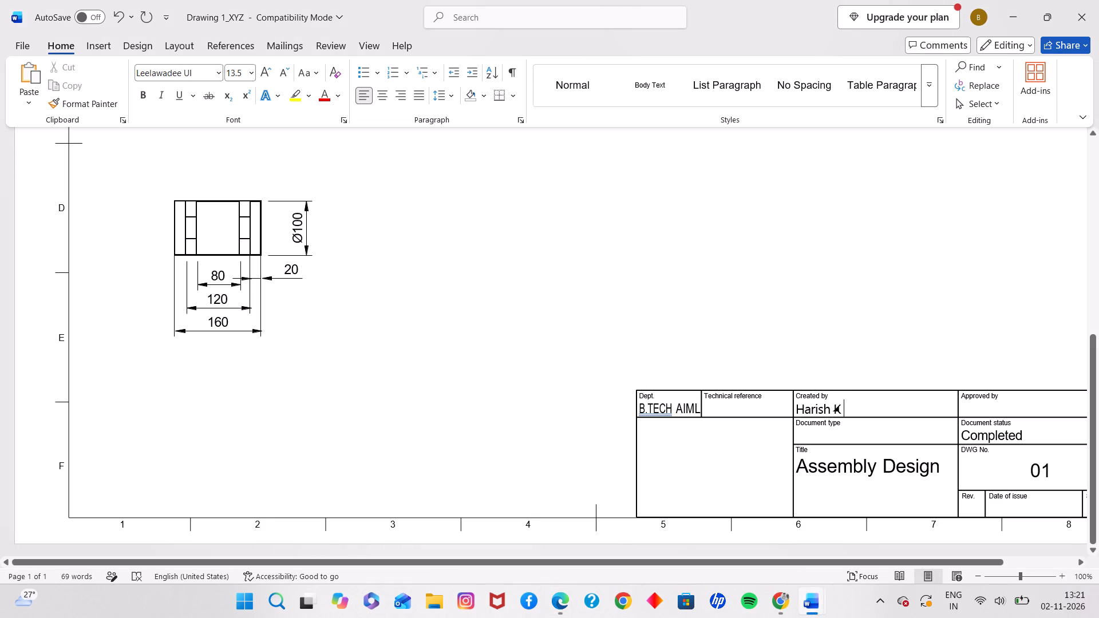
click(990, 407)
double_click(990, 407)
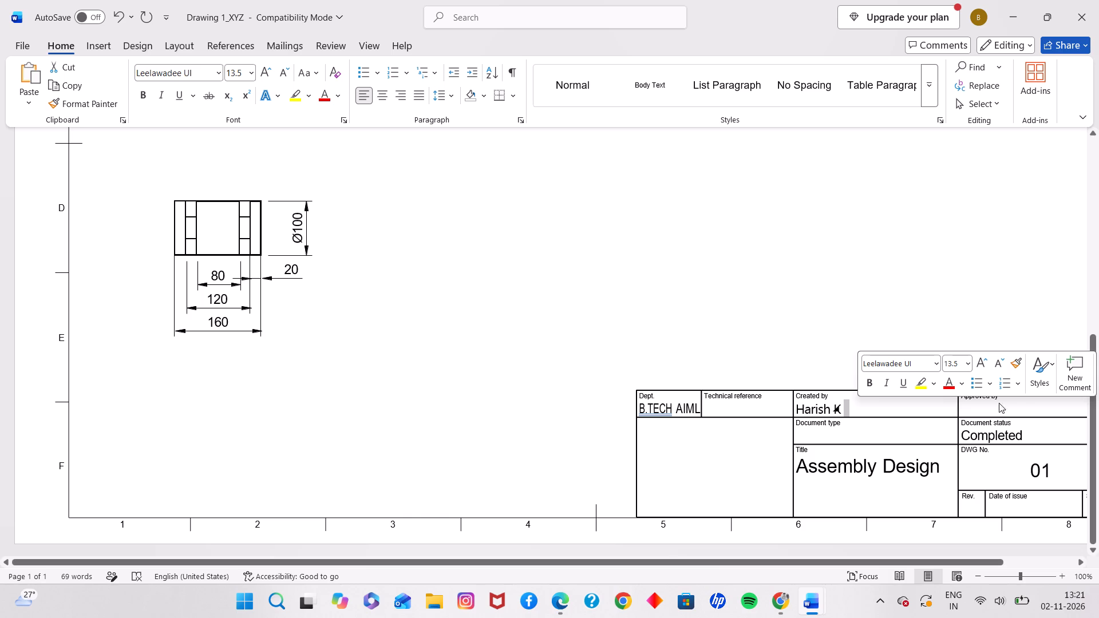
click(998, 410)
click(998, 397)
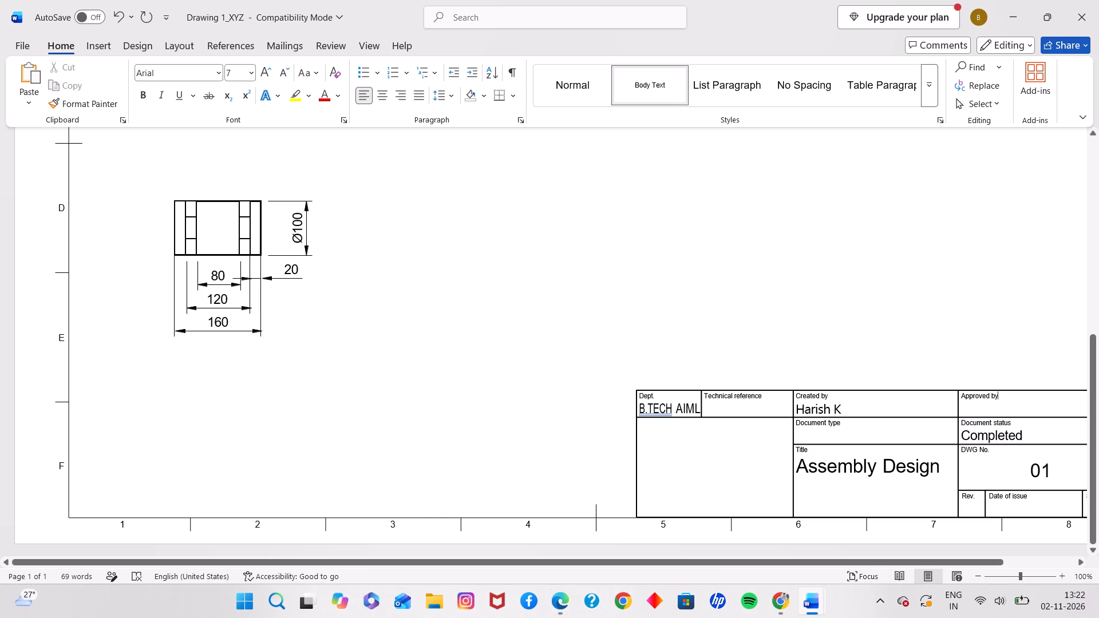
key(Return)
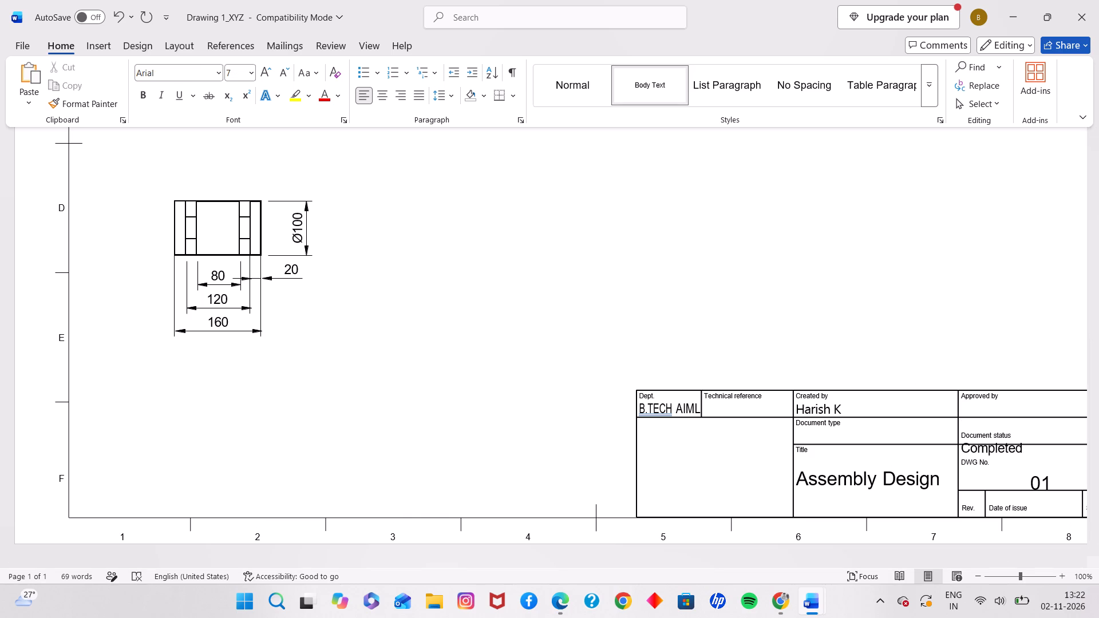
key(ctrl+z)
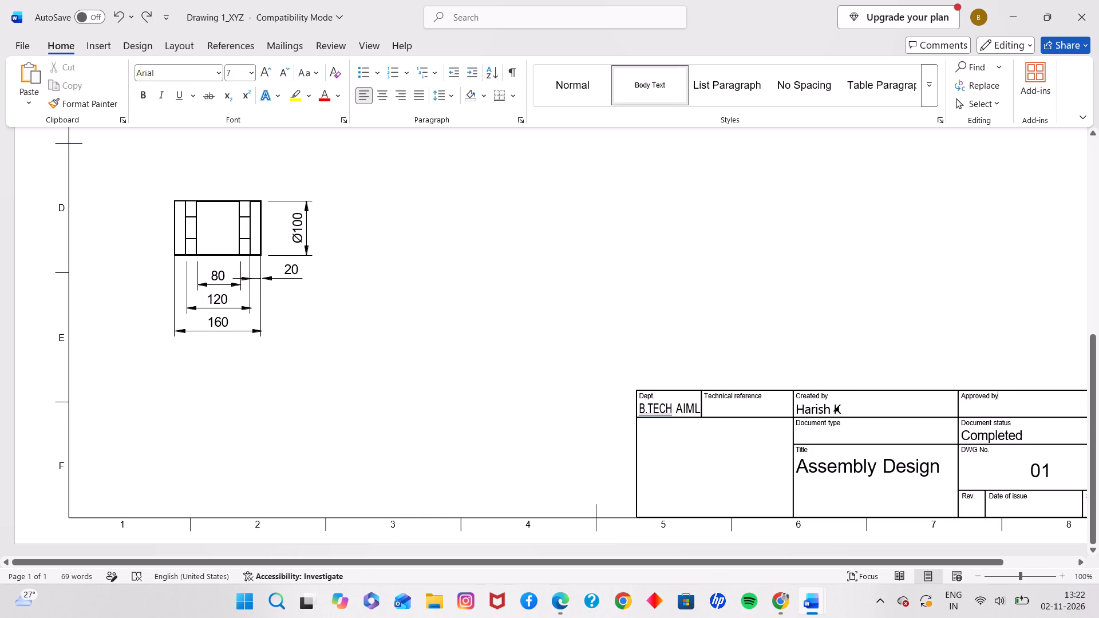
Try to place the text cursor in the empty space of the Approved by cell and enter 8.
click(975, 406)
click(998, 405)
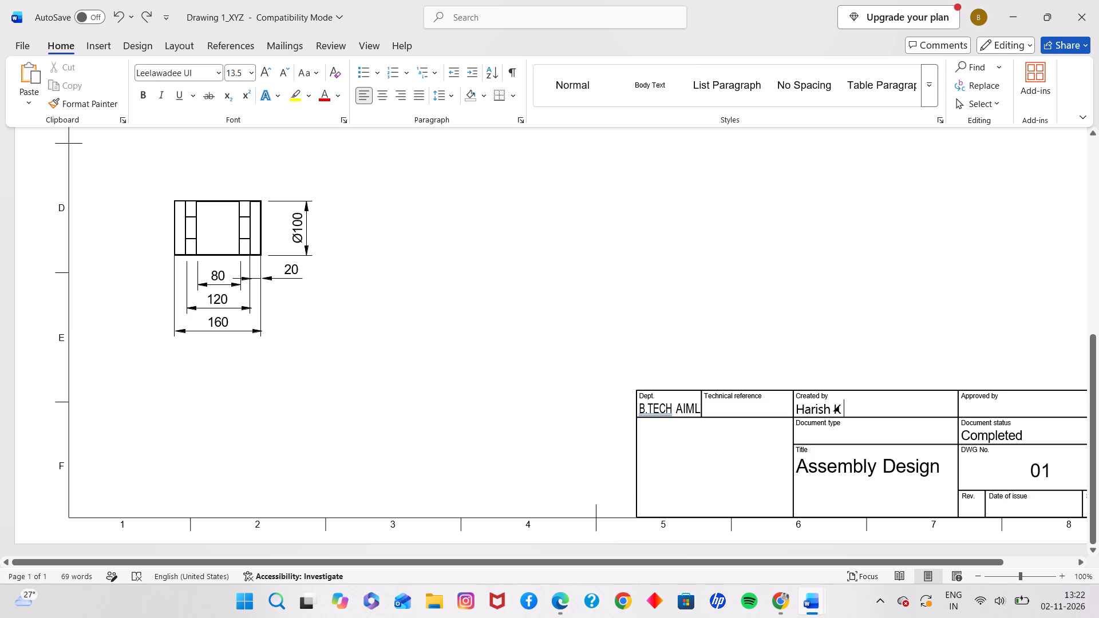
double_click(998, 405)
click(998, 405)
click(998, 405)
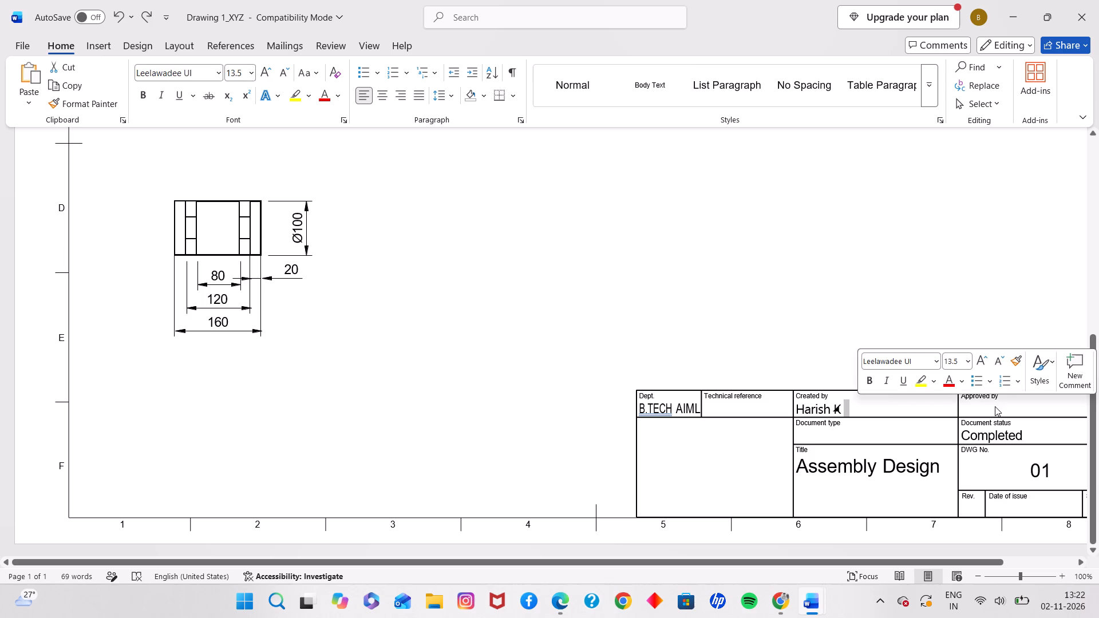
click(995, 406)
click(976, 407)
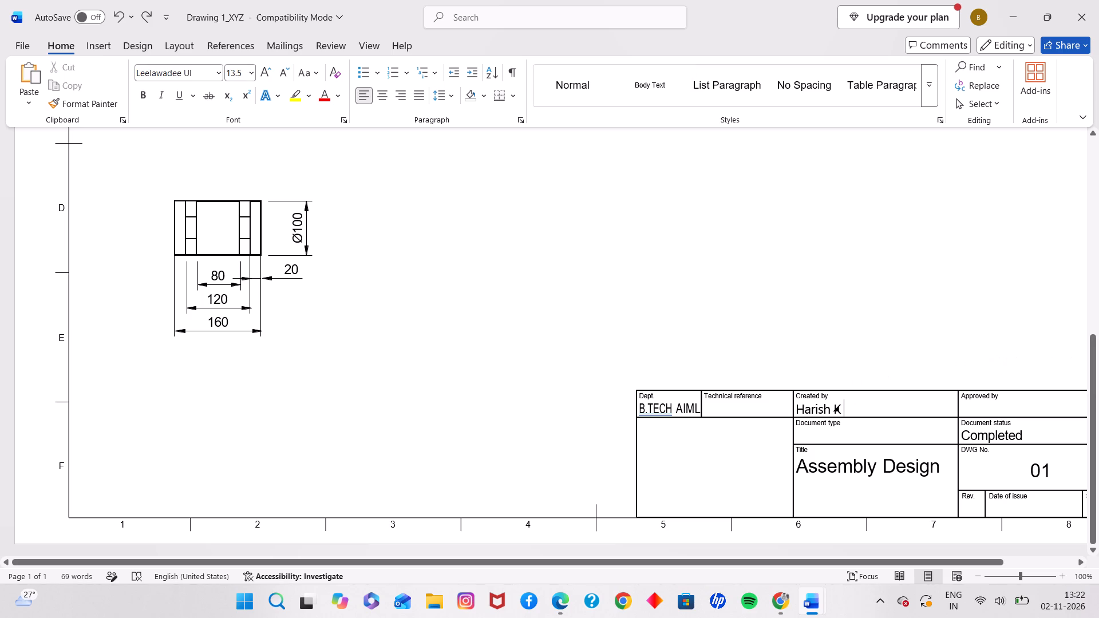
triple_click(976, 407)
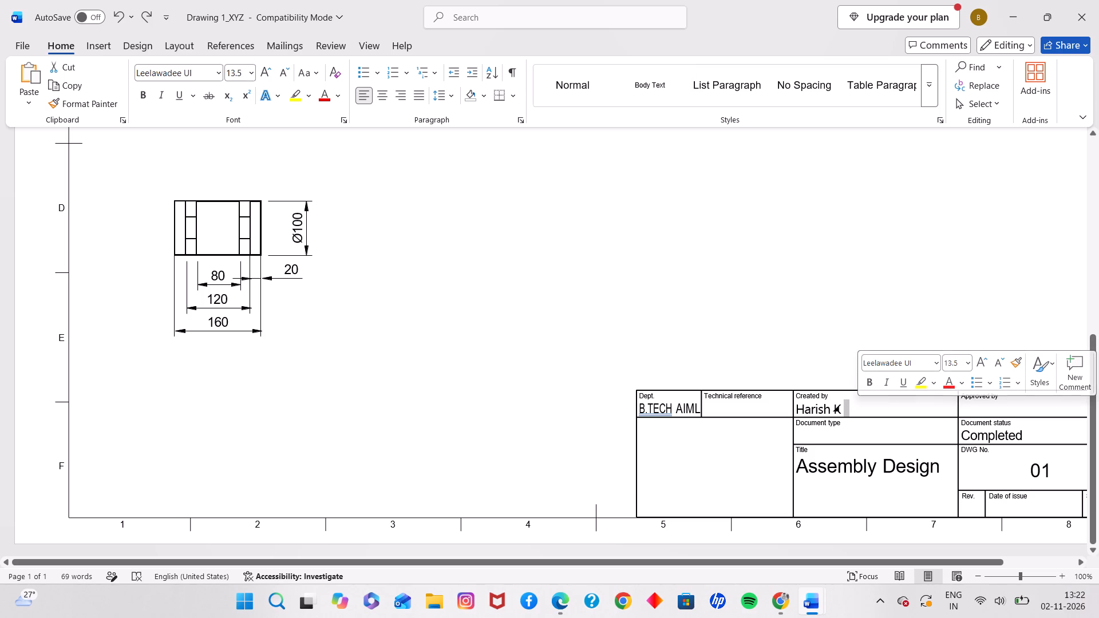
click(1017, 424)
click(1005, 395)
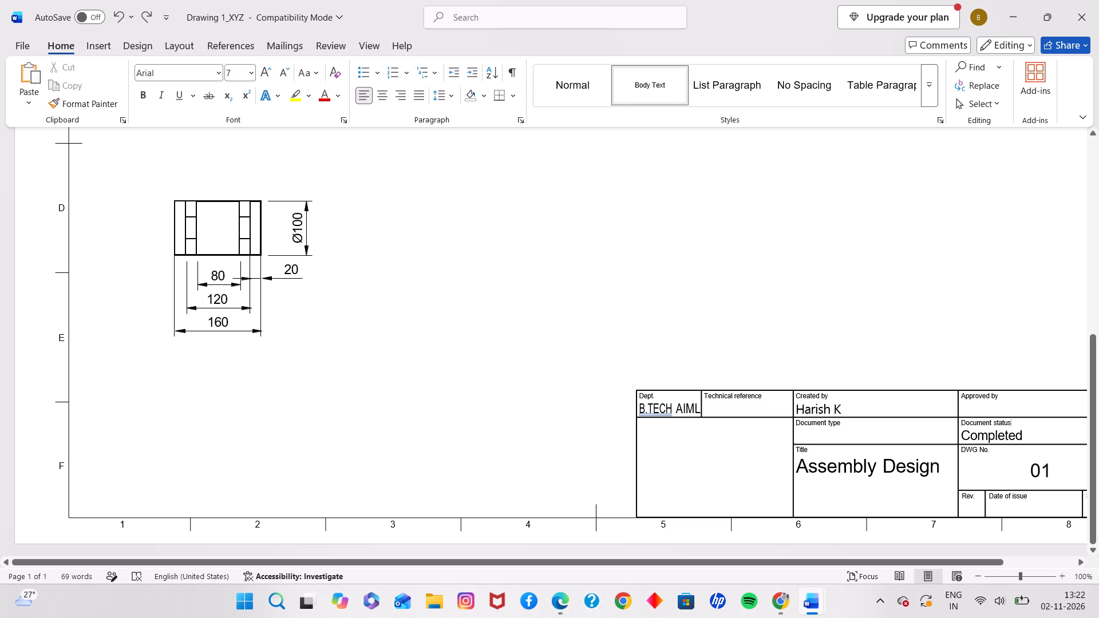
click(991, 407)
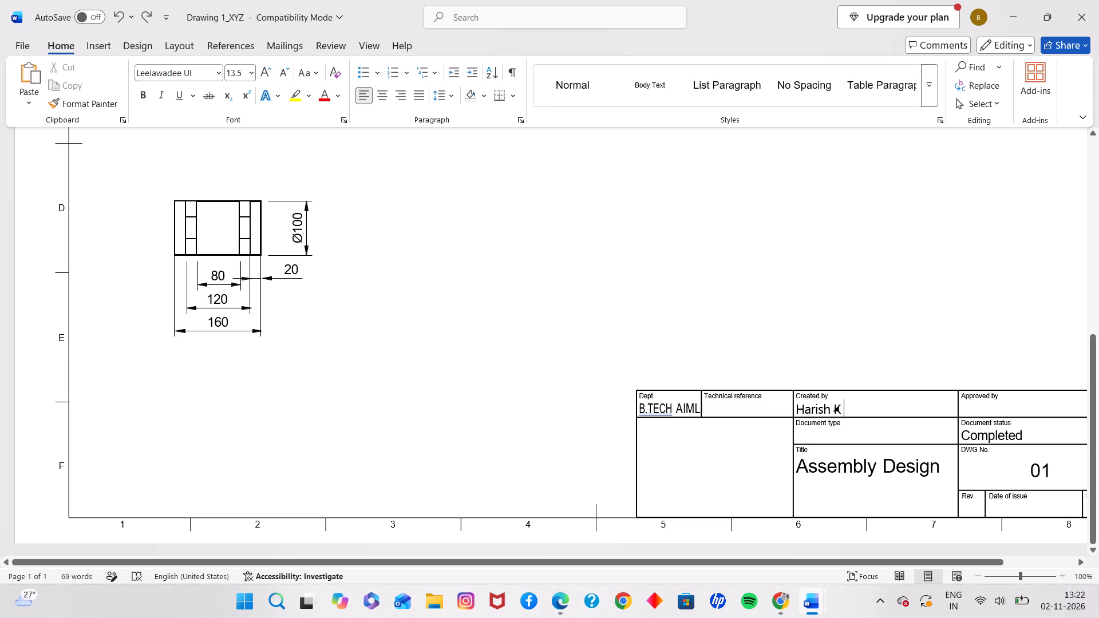
click(967, 408)
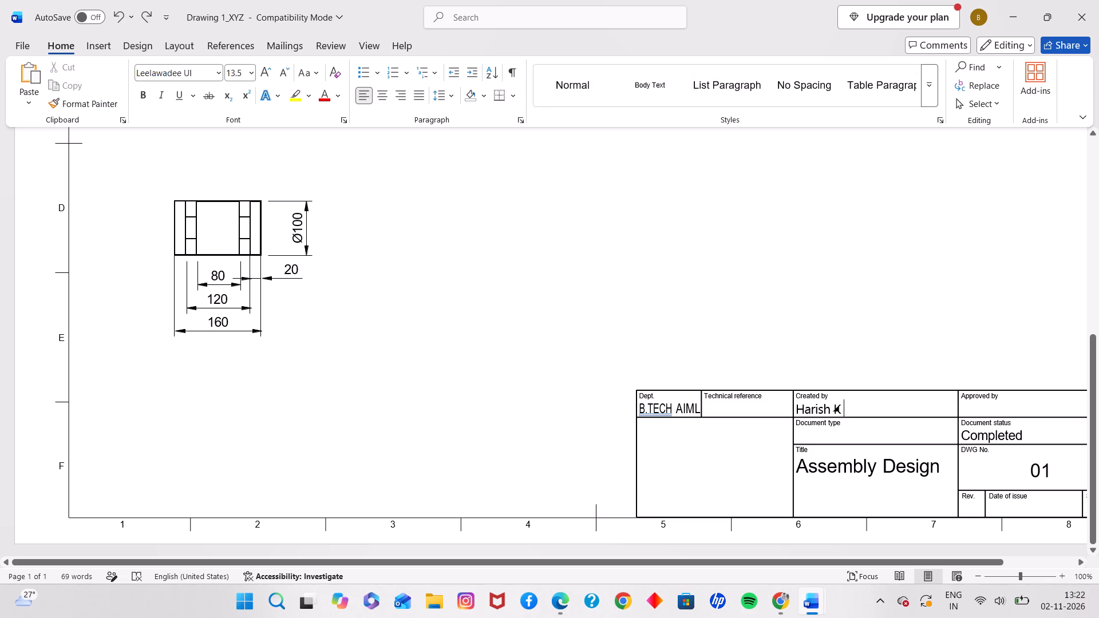
click(967, 408)
click(977, 425)
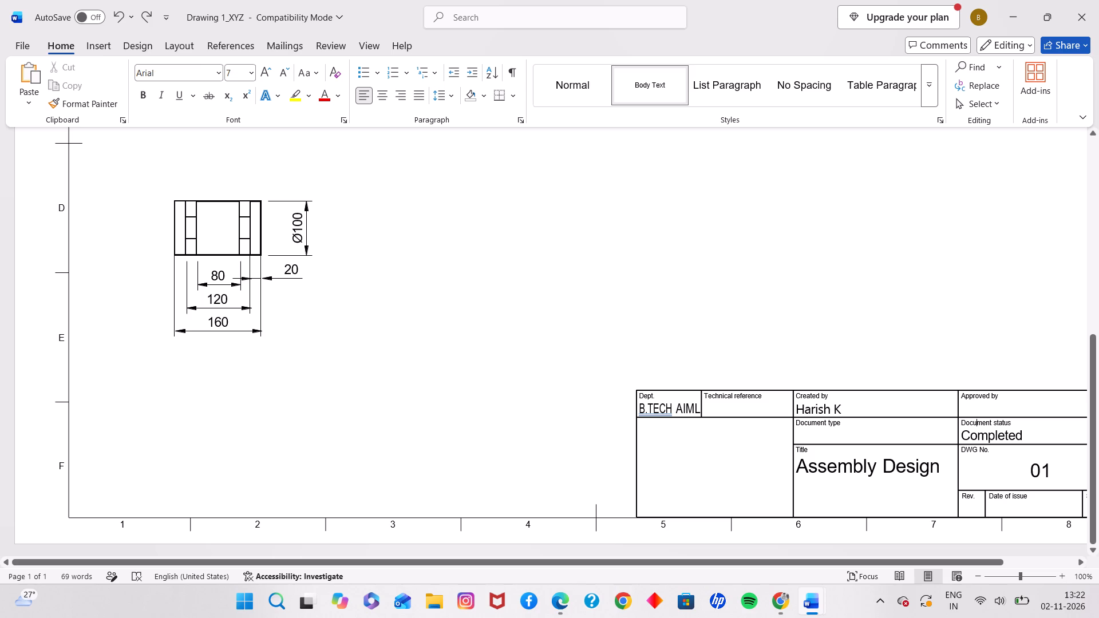
click(985, 412)
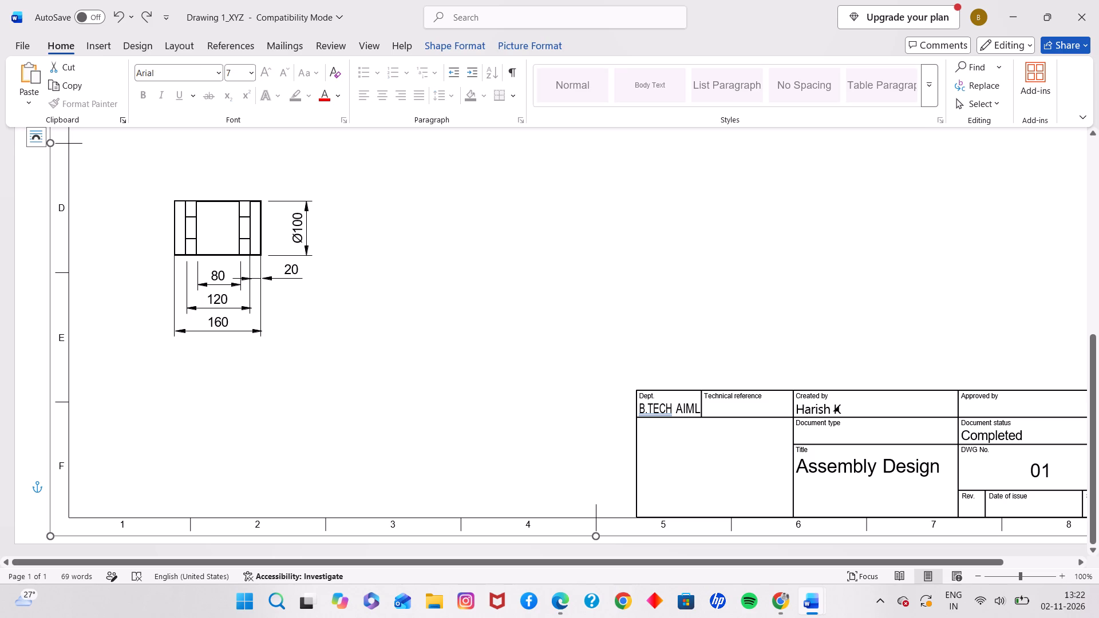
click(993, 407)
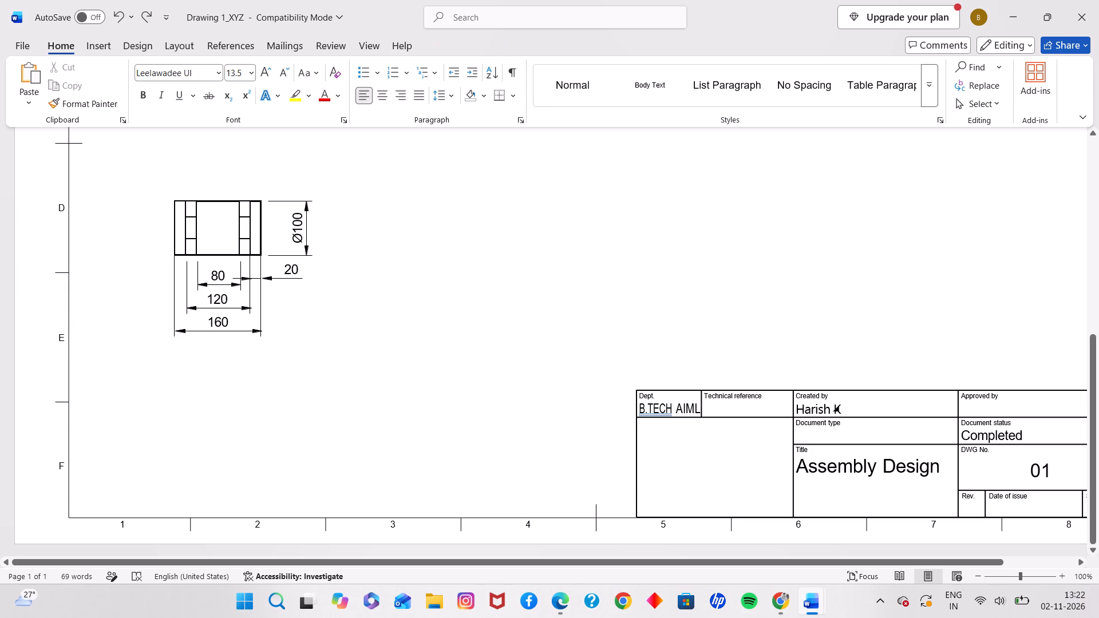
click(984, 406)
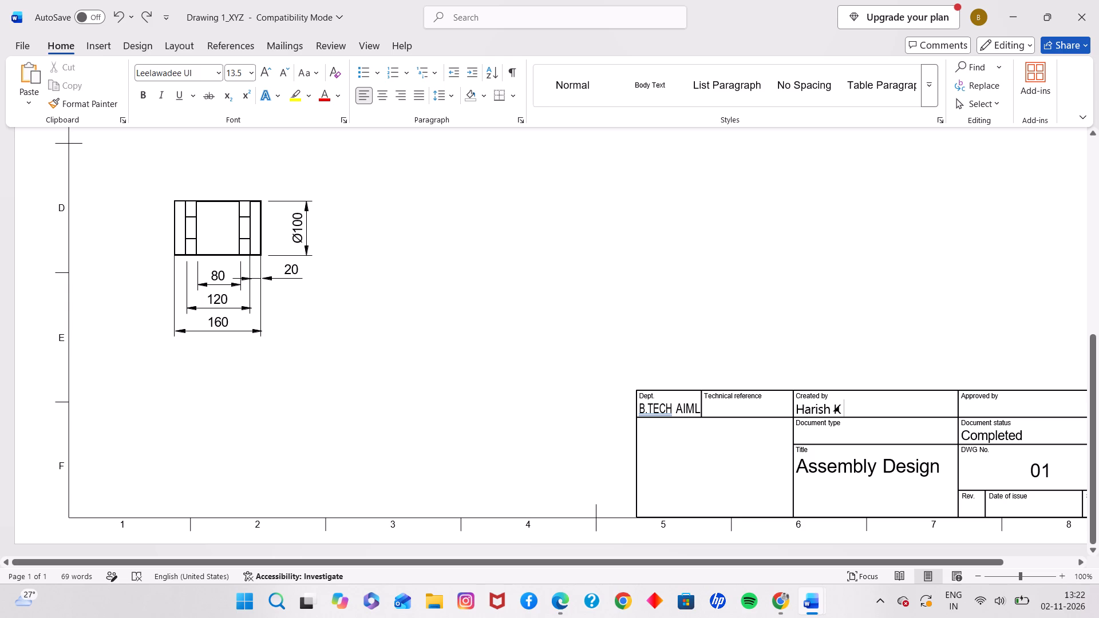
click(995, 403)
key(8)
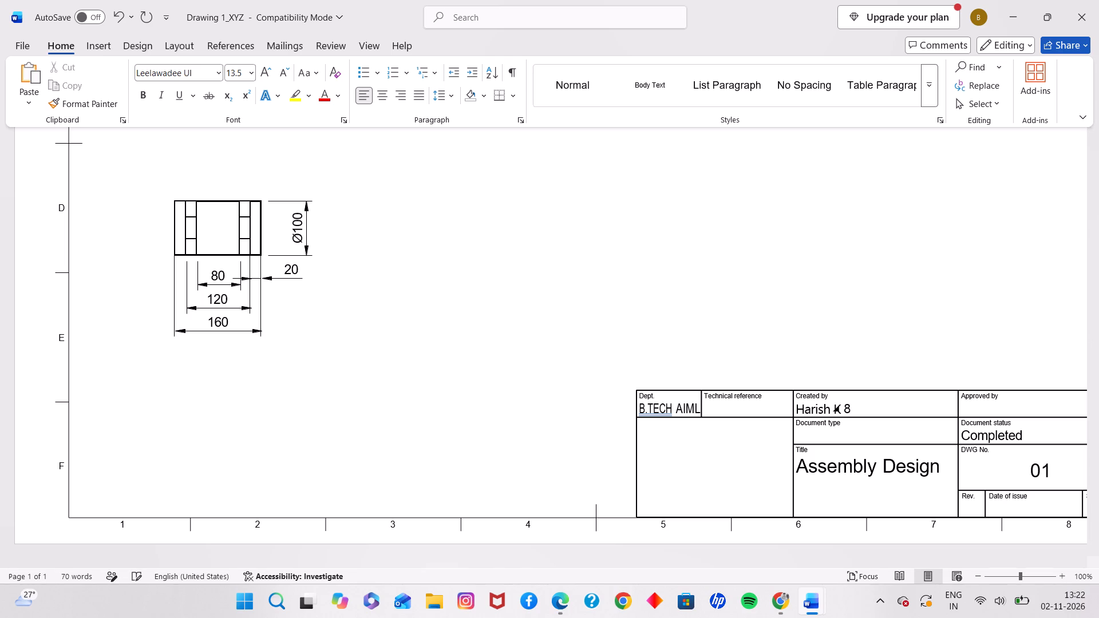
Delete the extra character and the stray mark after the initial K, keeping the Approved by label intact.
key(BackSpace)
key(BackSpace)
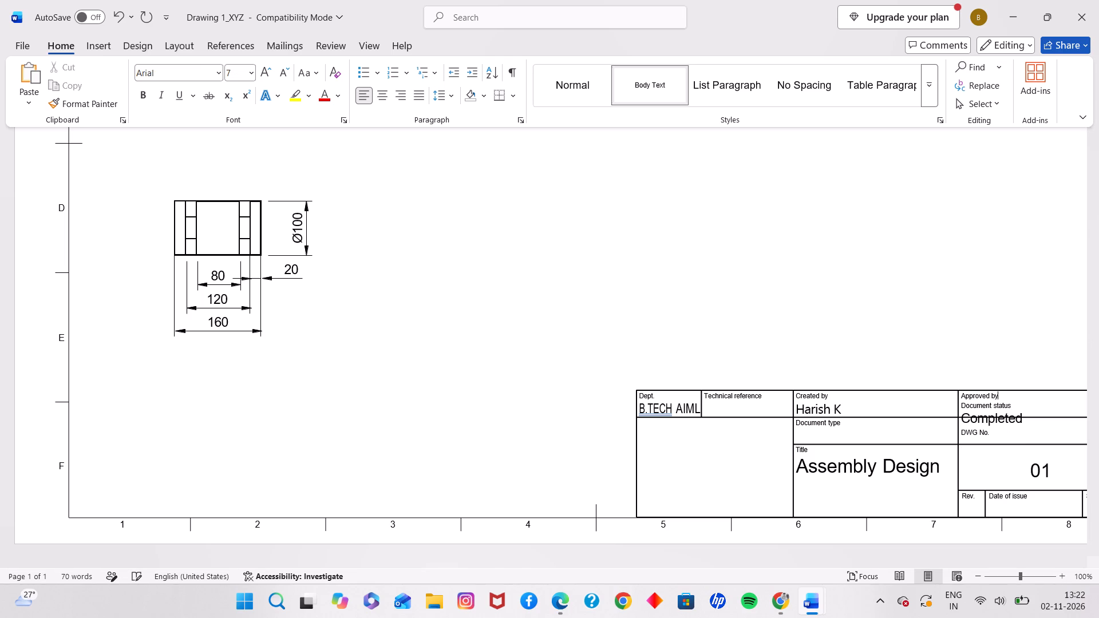
key(BackSpace)
key(ctrl+z)
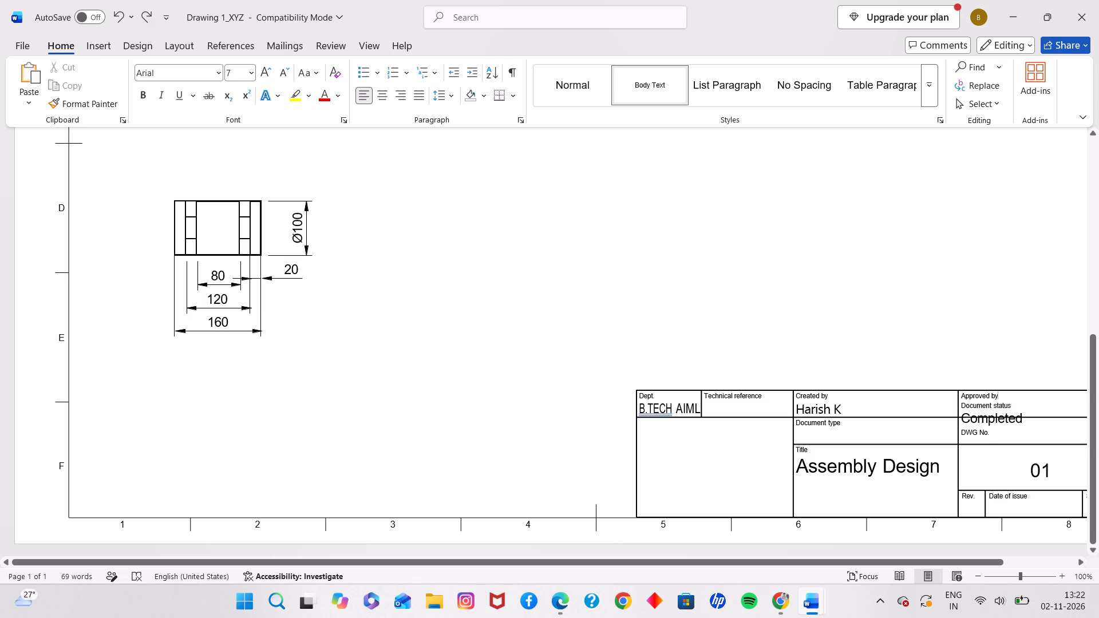
Insert a line break after the Approved by label, try a letter D on the new line, and delete back to the Created by entry.
key(Return)
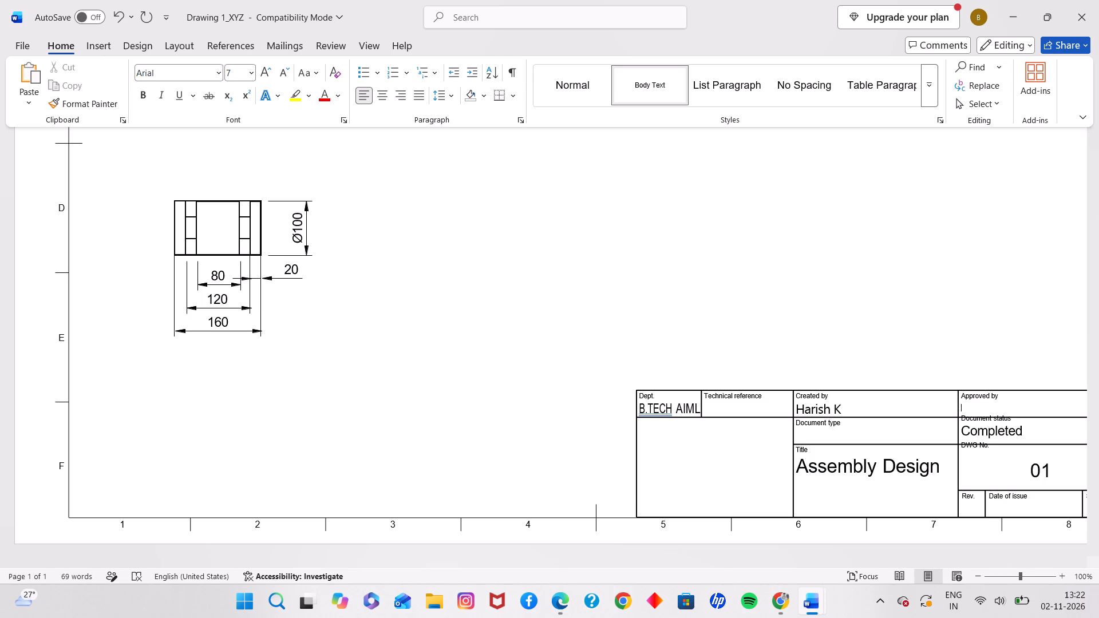
key(shift+d)
key(BackSpace)
key(ctrl+z)
key(BackSpace)
key(BackSpace)
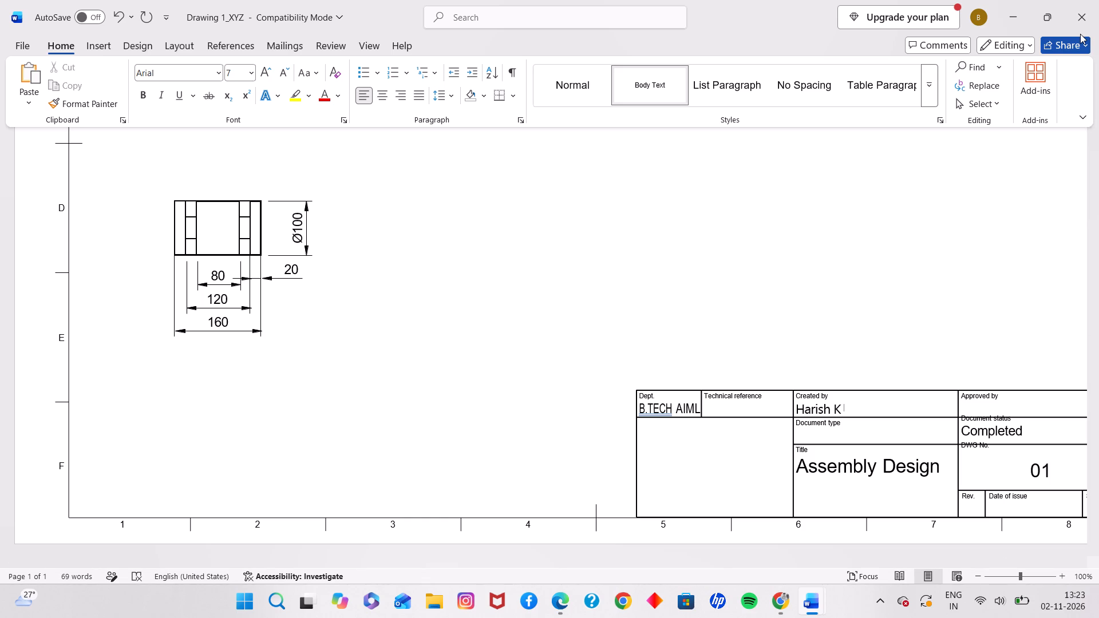
Close the Drawing 1_XYZ document without saving its changes.
click(1080, 33)
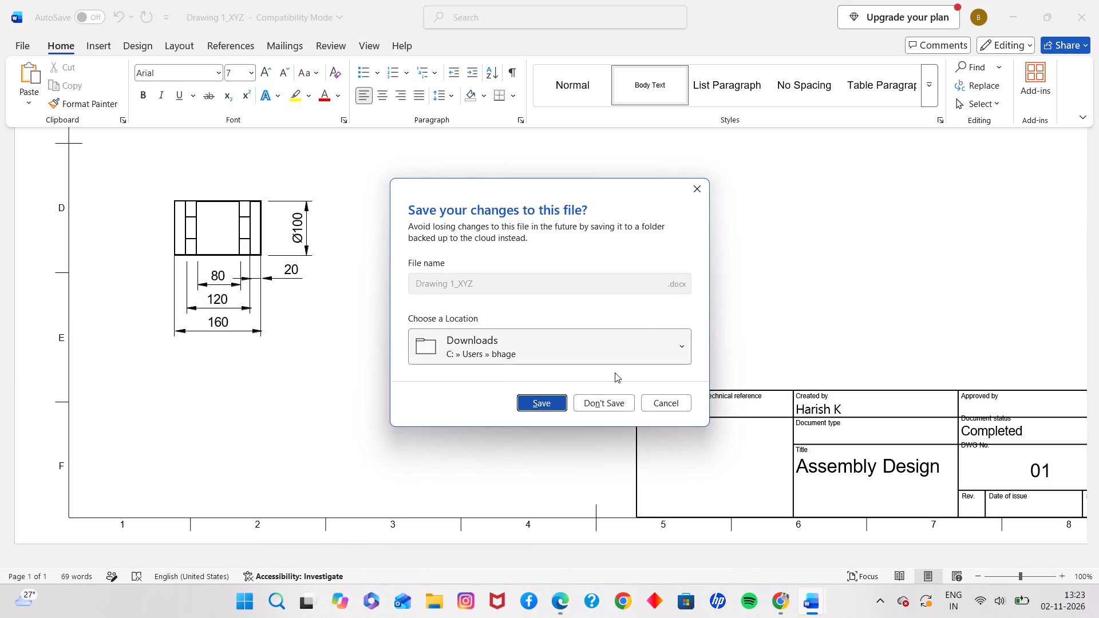
click(602, 402)
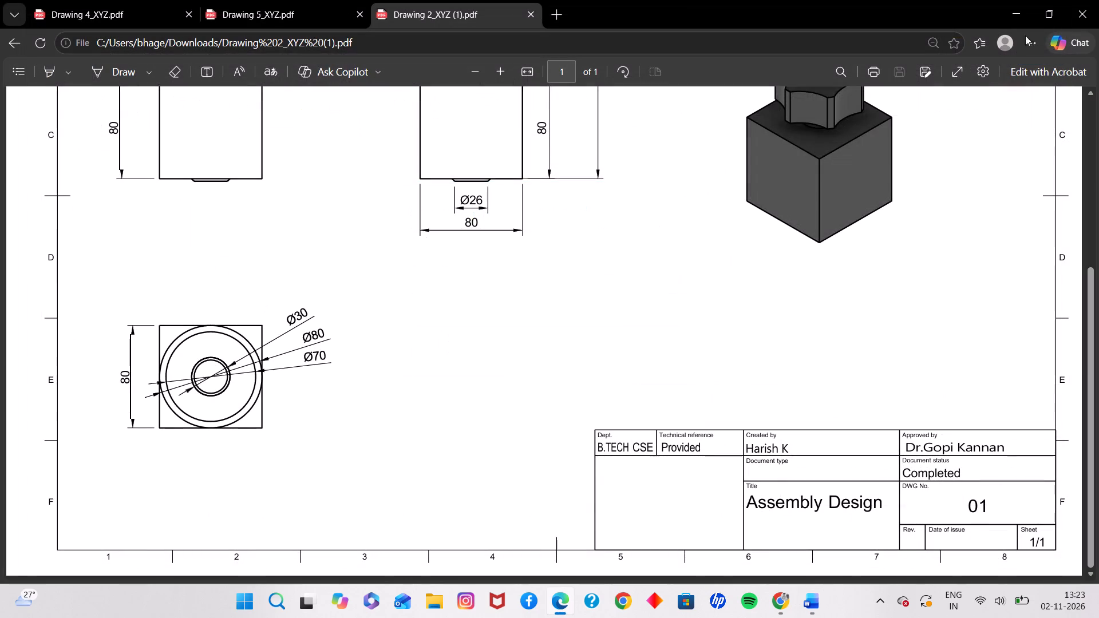
Look through the open Drawing 4_XYZ, Drawing 5_XYZ and Drawing 2_XYZ (1) PDFs in Edge.
click(114, 0)
click(294, 2)
click(407, 0)
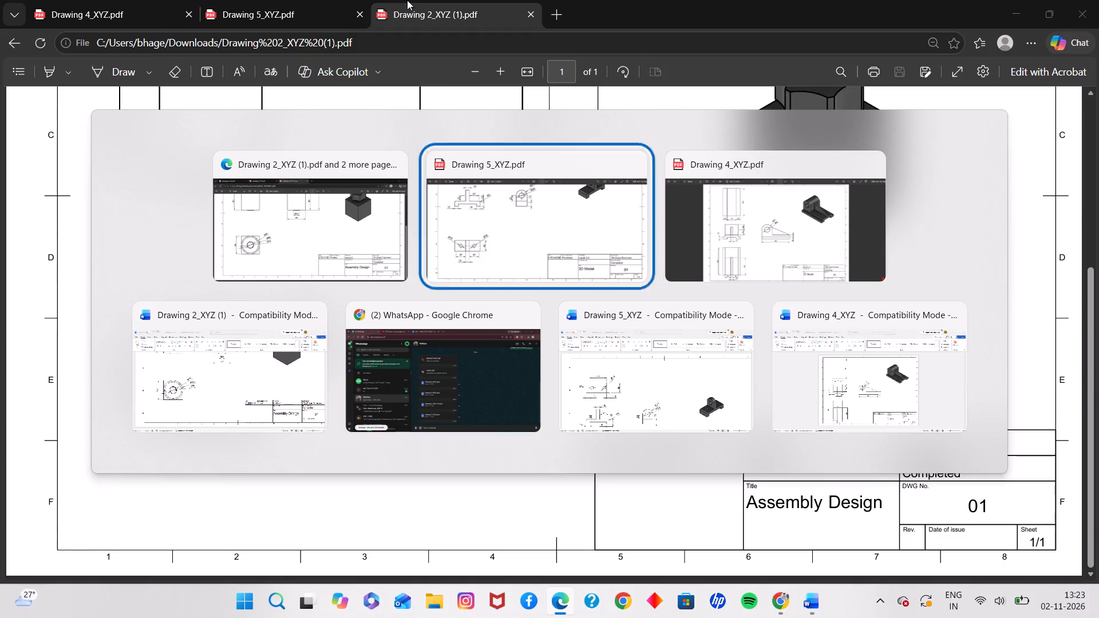
Close the Edge window holding the drawing PDFs and the Drawing 2_XYZ (1) Word document.
key(Delete)
key(Delete)
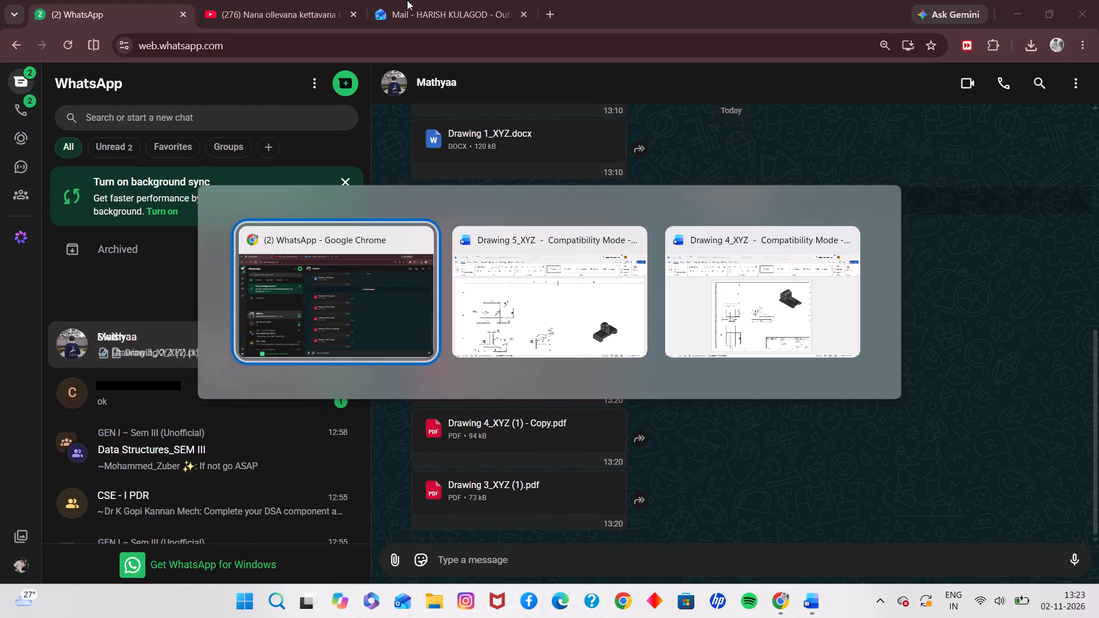
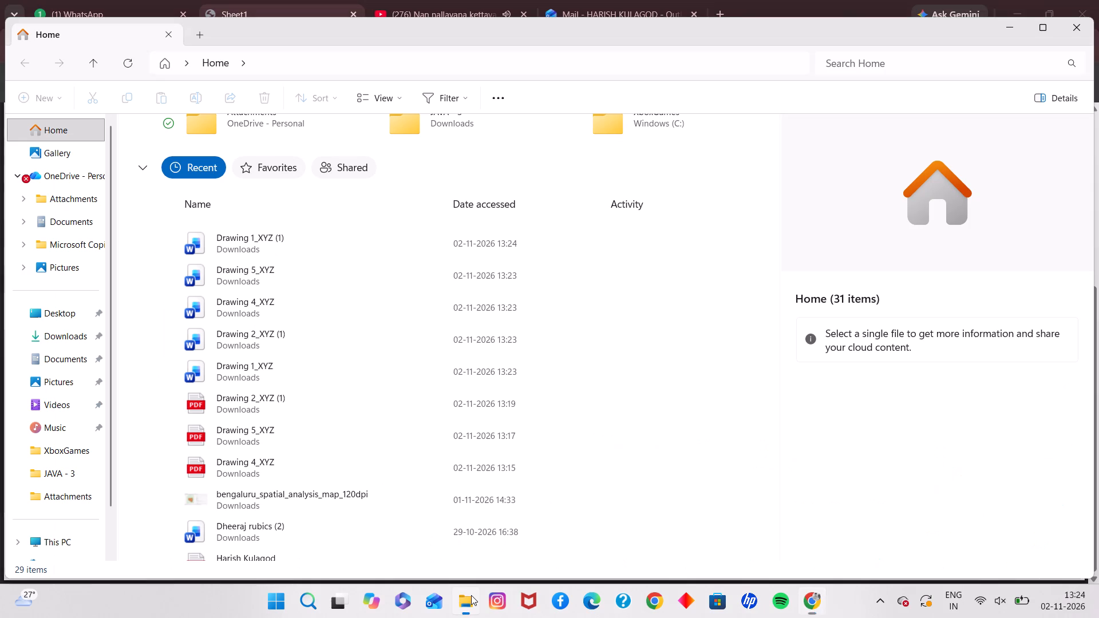
Open the Drawing 1_XYZ (1) (1) PDF from the Downloads folder, view it, and close it.
scroll(362, 399, up, 1)
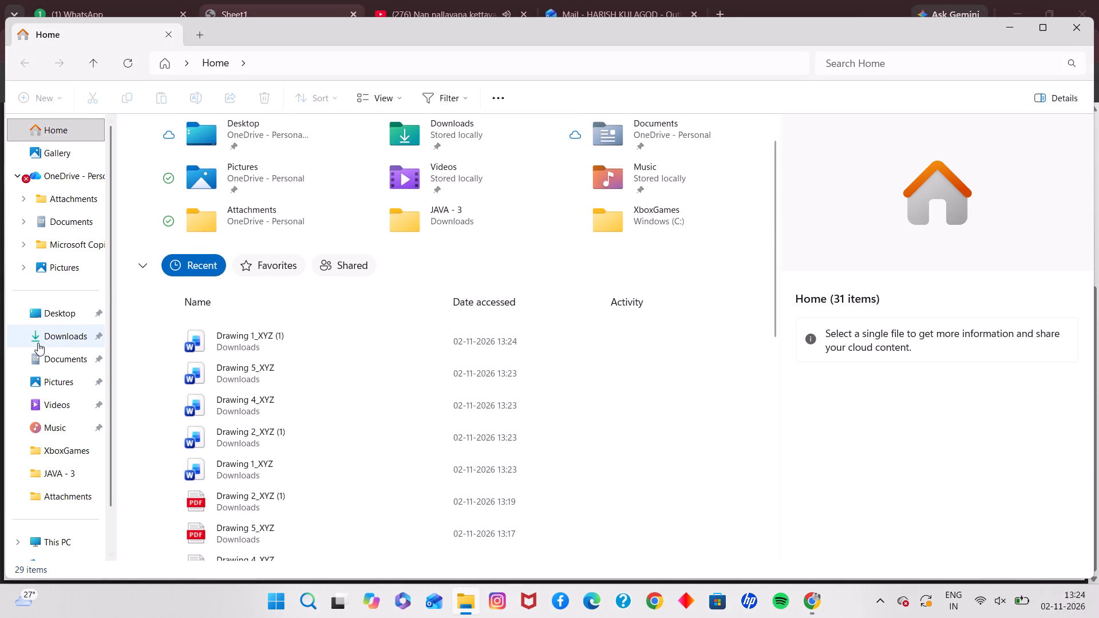
click(38, 343)
scroll(246, 292, up, 1)
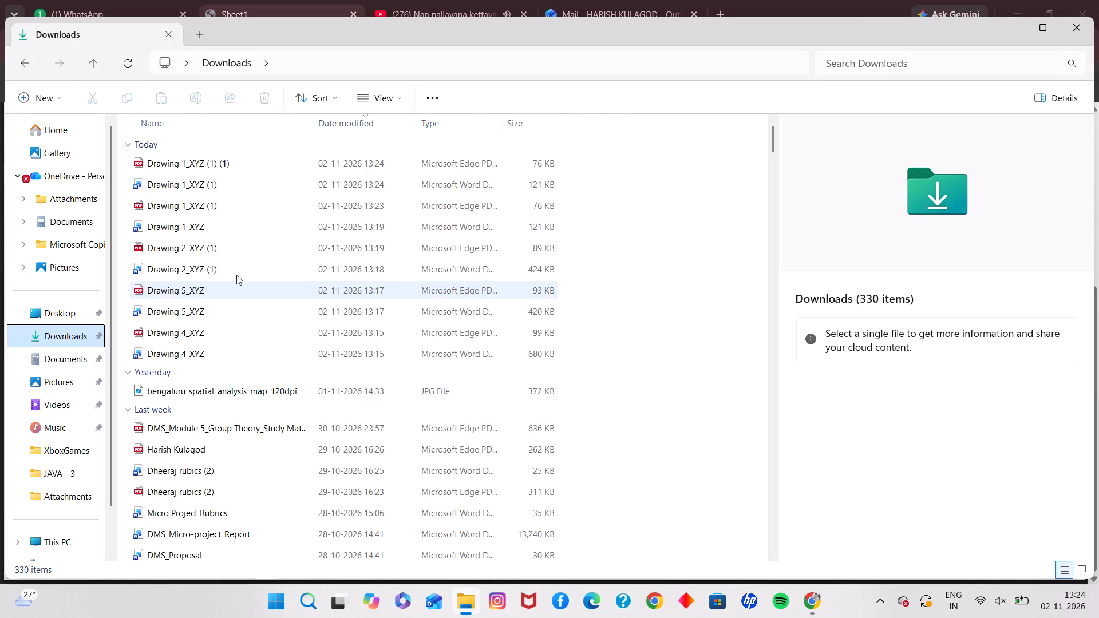
right_click(201, 163)
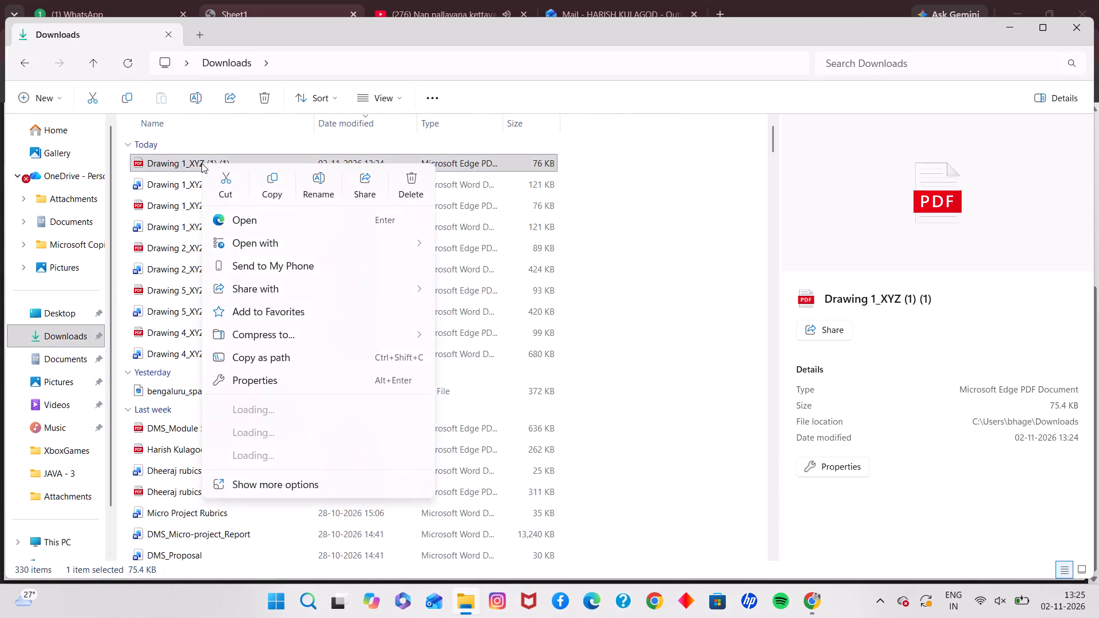
click(234, 228)
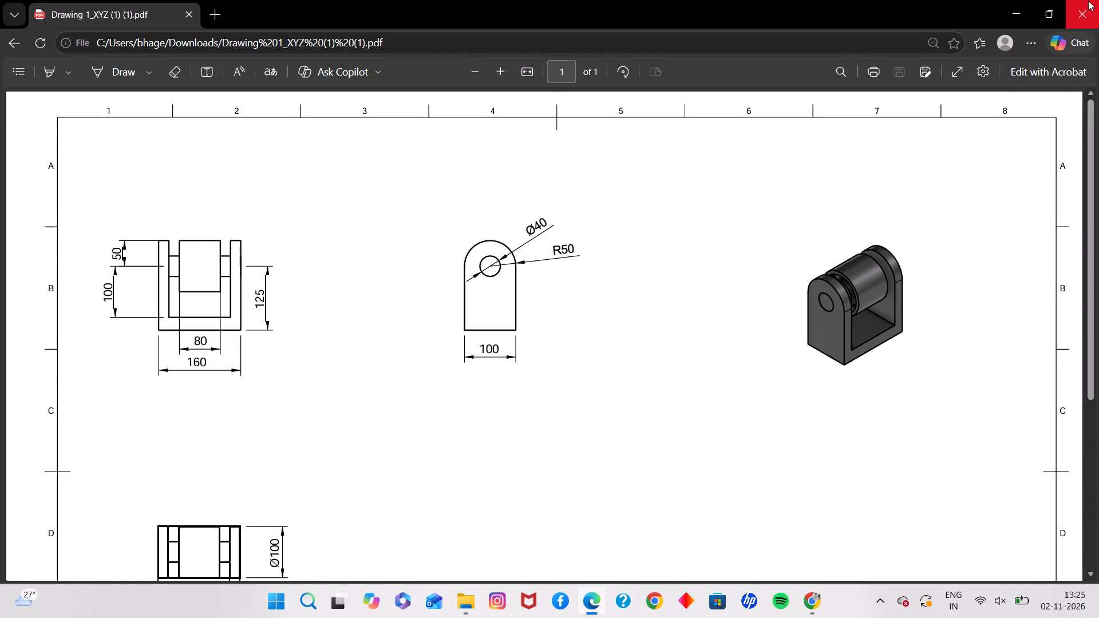
click(1088, 1)
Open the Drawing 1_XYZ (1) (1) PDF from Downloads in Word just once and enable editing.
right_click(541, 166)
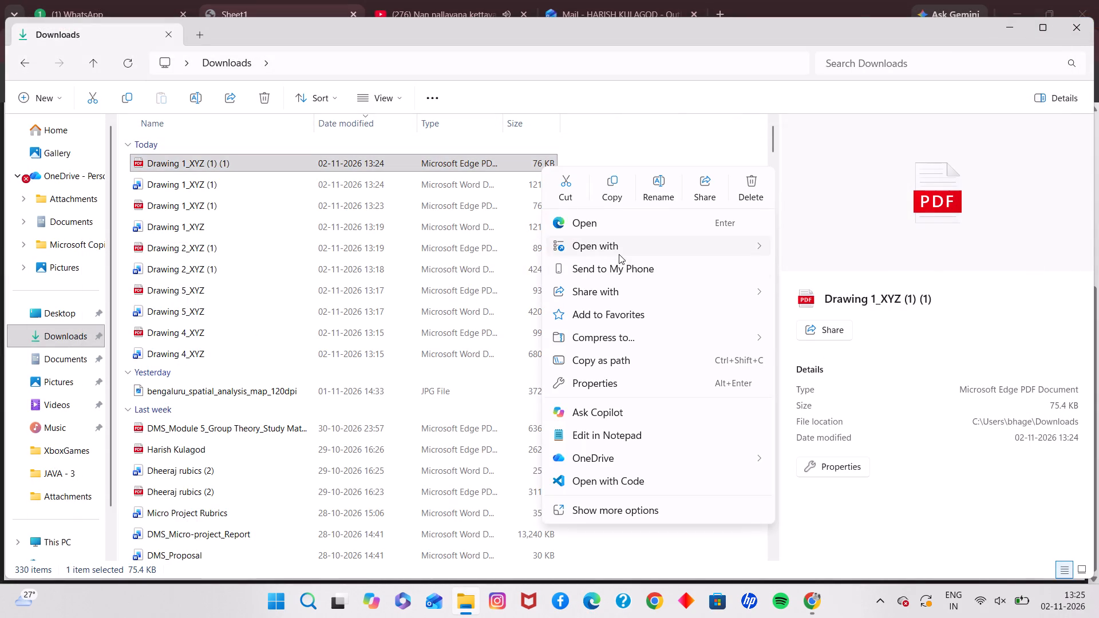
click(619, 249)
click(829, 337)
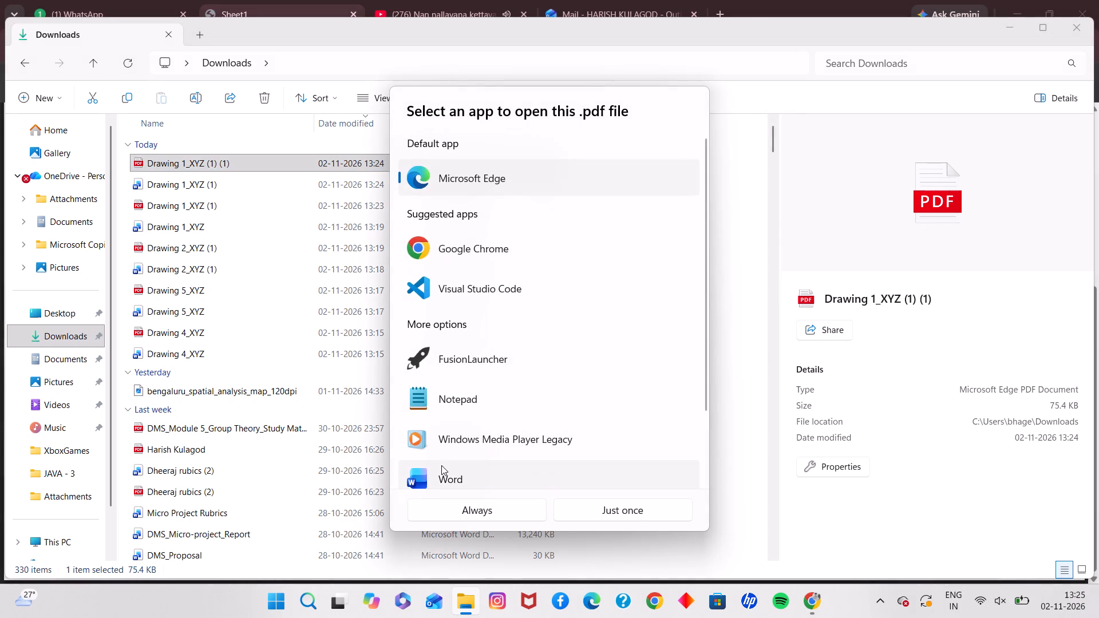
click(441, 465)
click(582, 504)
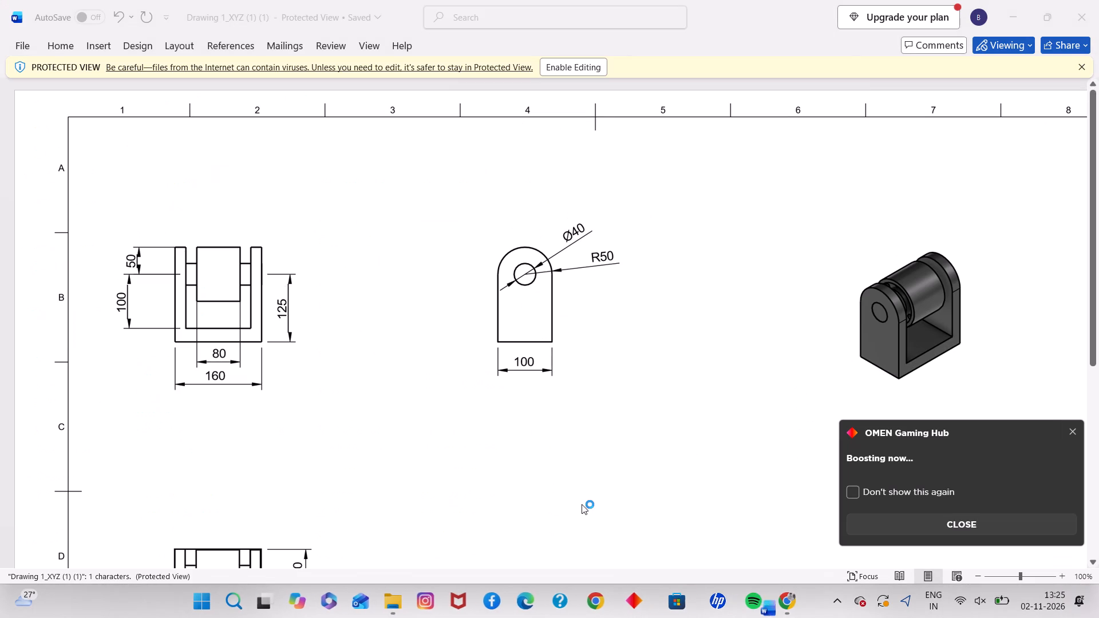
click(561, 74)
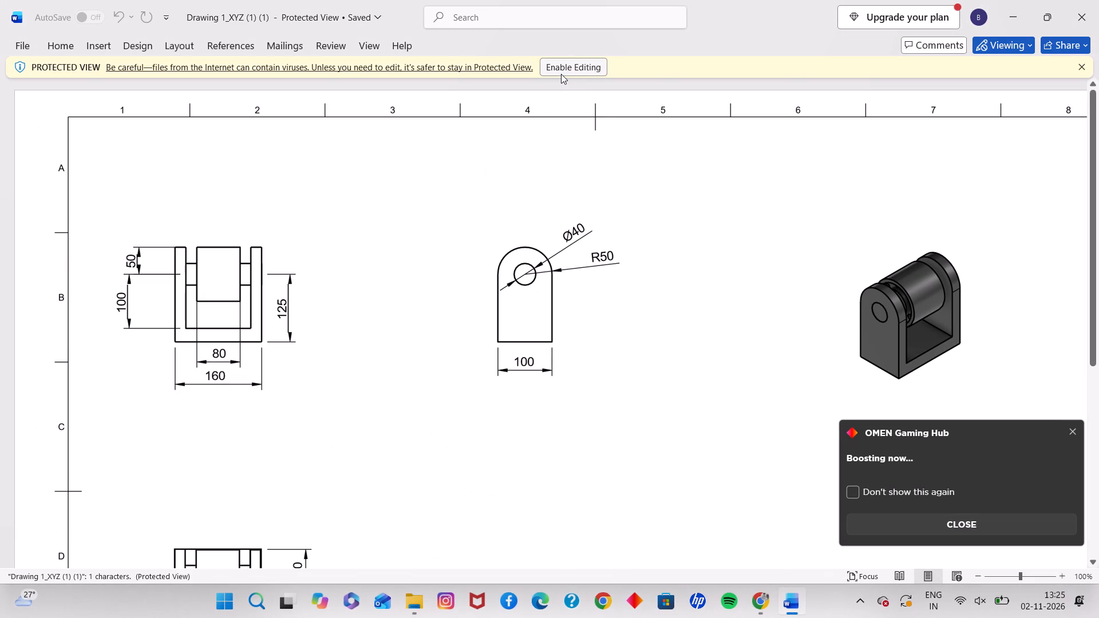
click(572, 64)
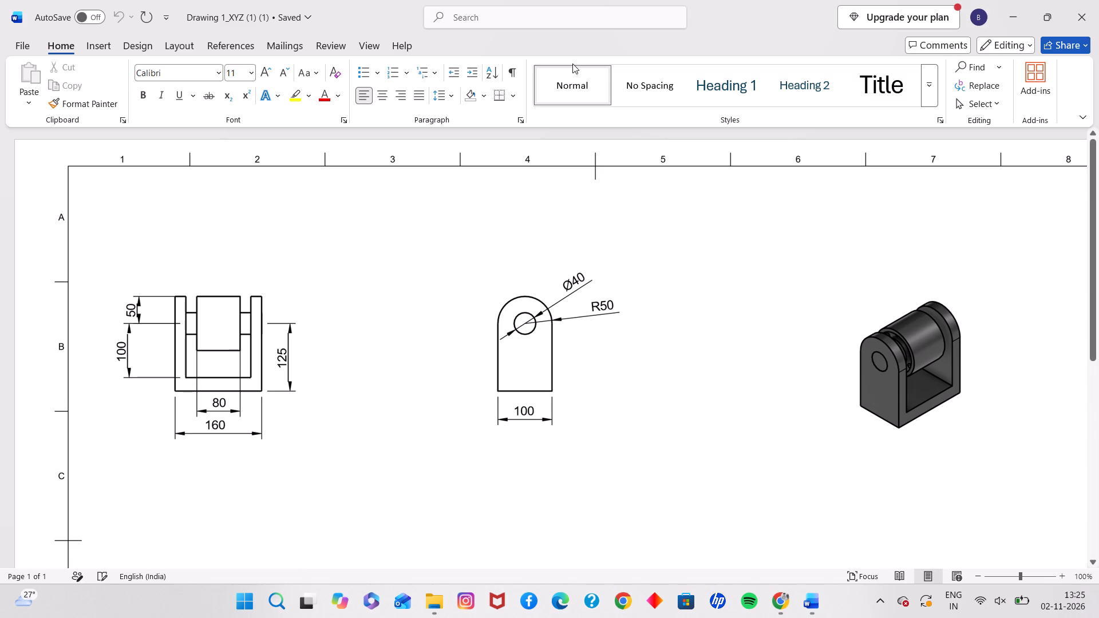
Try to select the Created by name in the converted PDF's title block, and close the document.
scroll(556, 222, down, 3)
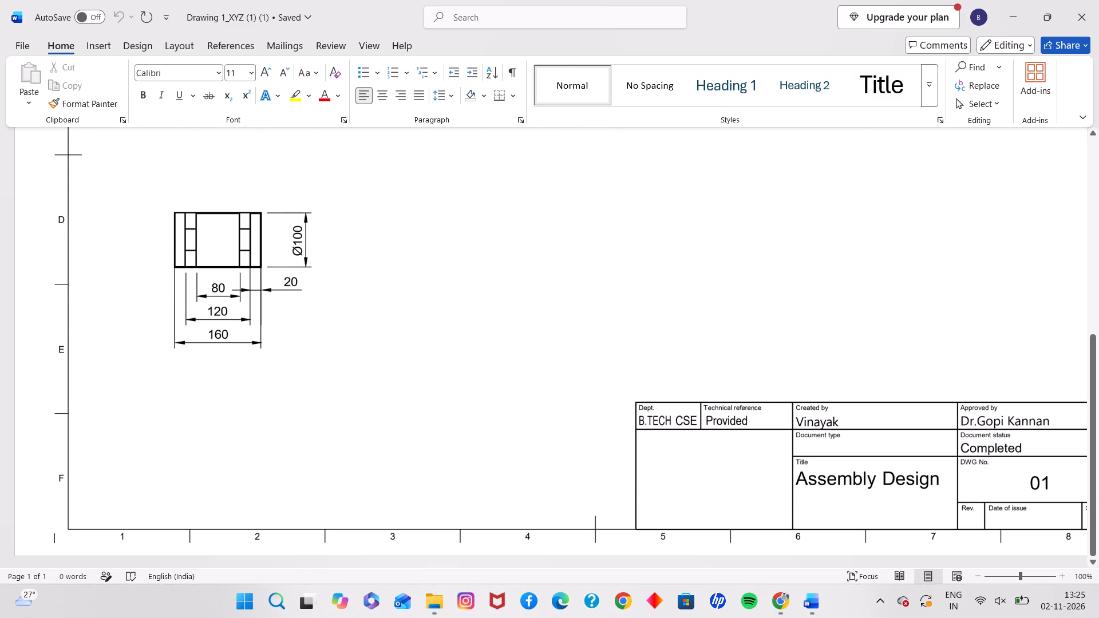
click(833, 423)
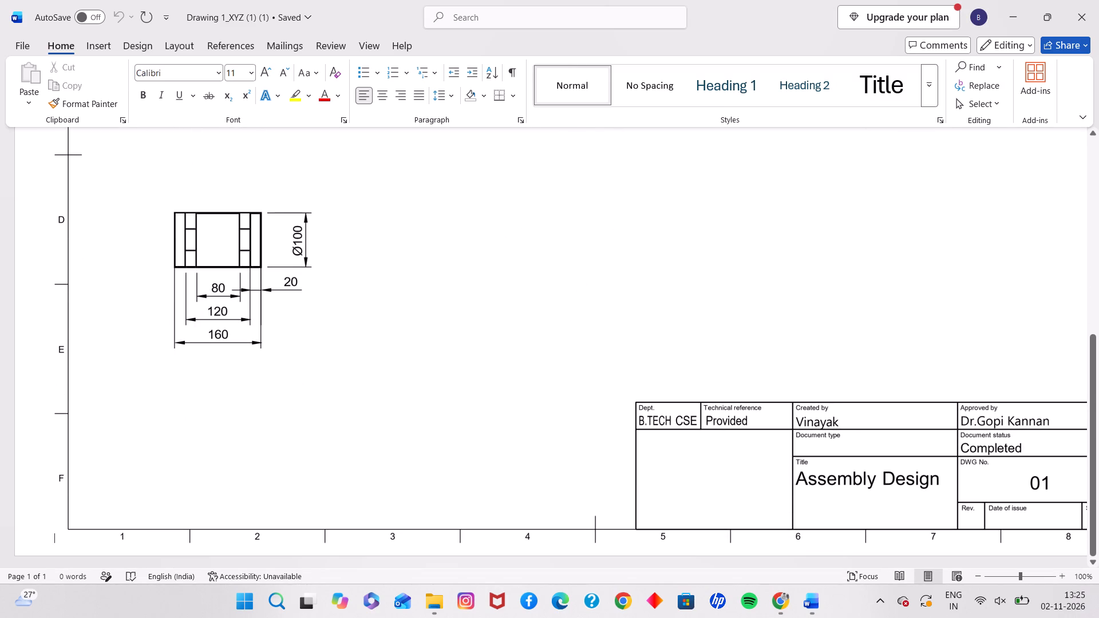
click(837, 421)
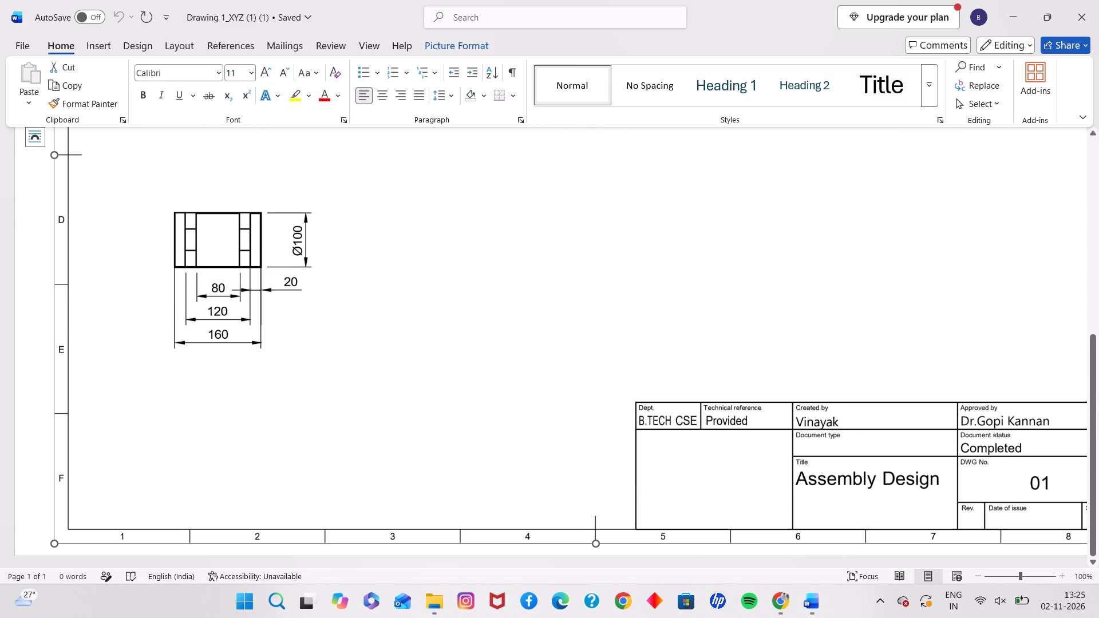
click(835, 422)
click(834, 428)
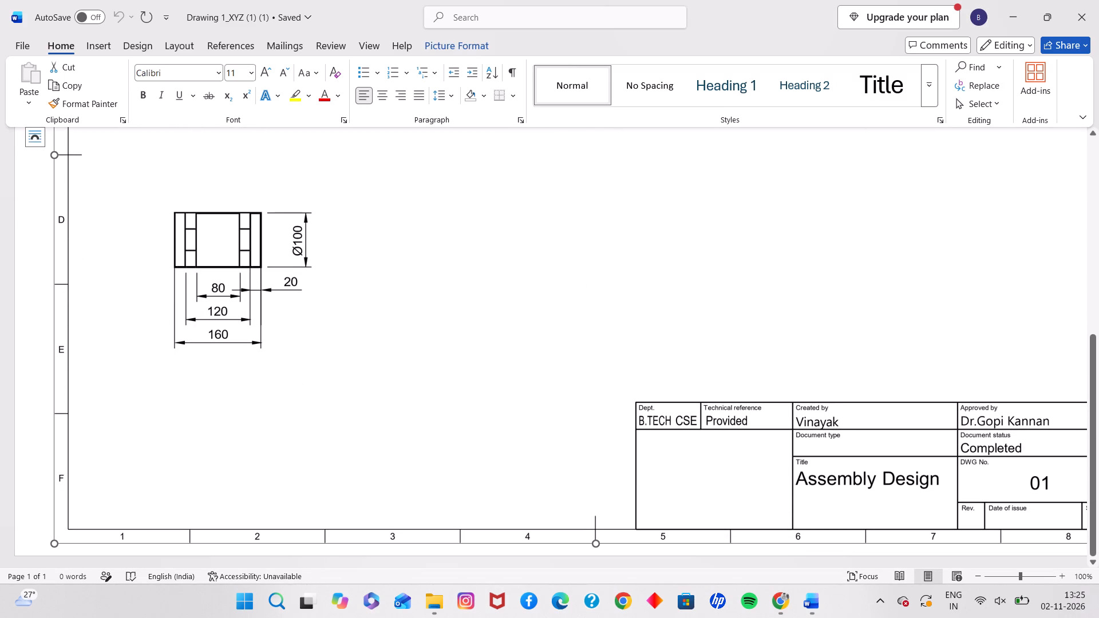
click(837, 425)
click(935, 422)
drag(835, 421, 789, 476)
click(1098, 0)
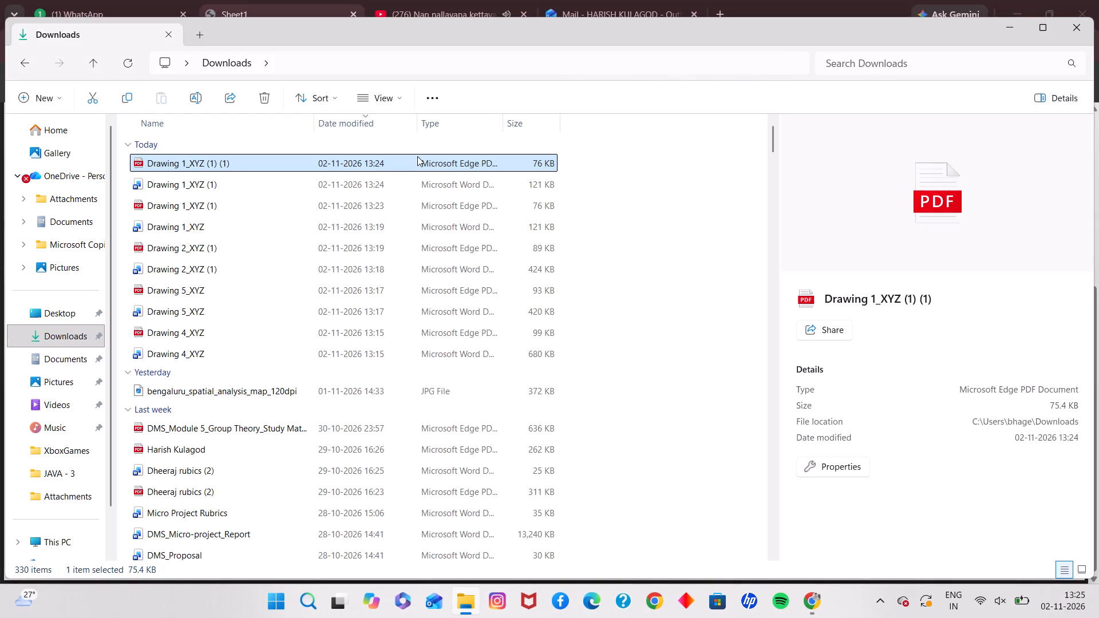
Open the Drawing 1_XYZ (1) Word document from the Downloads folder and enable editing.
click(153, 180)
double_click(153, 180)
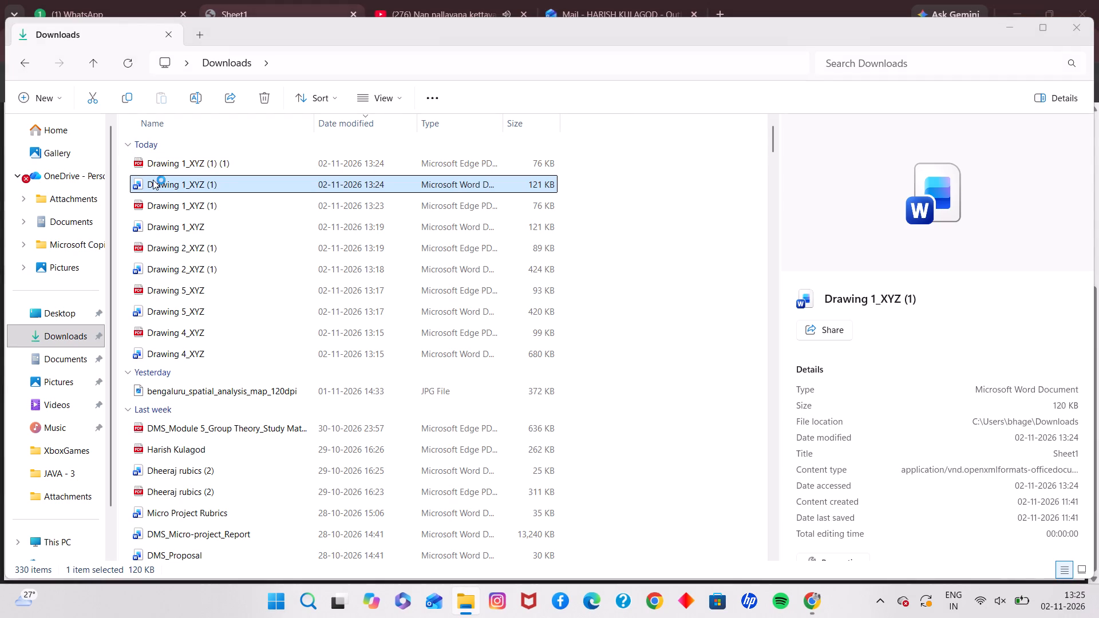
scroll(481, 267, down, 2)
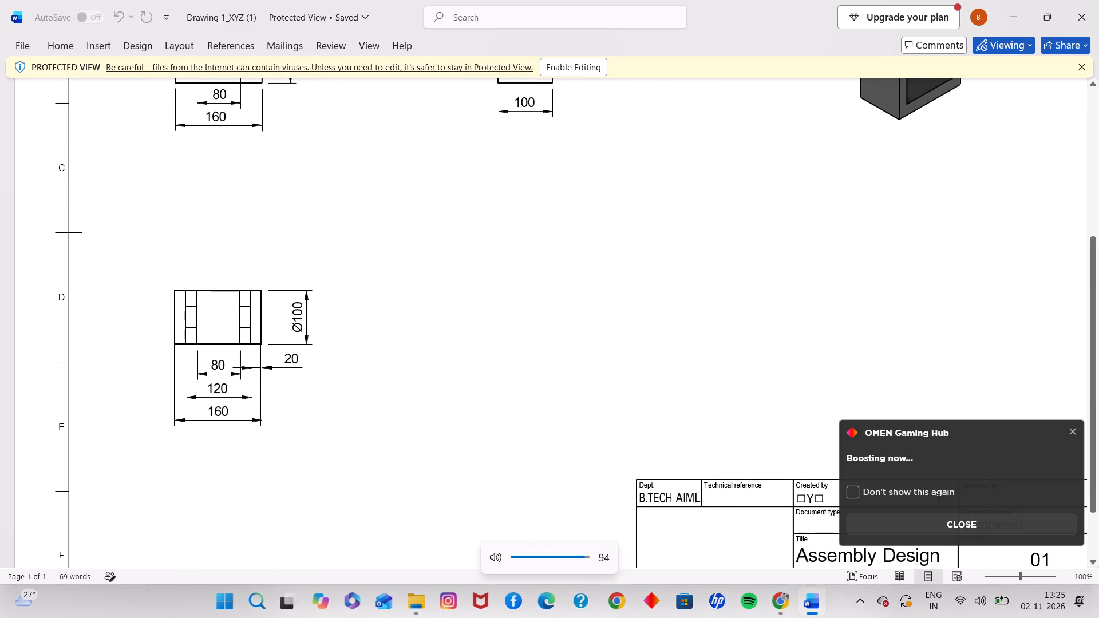
click(571, 71)
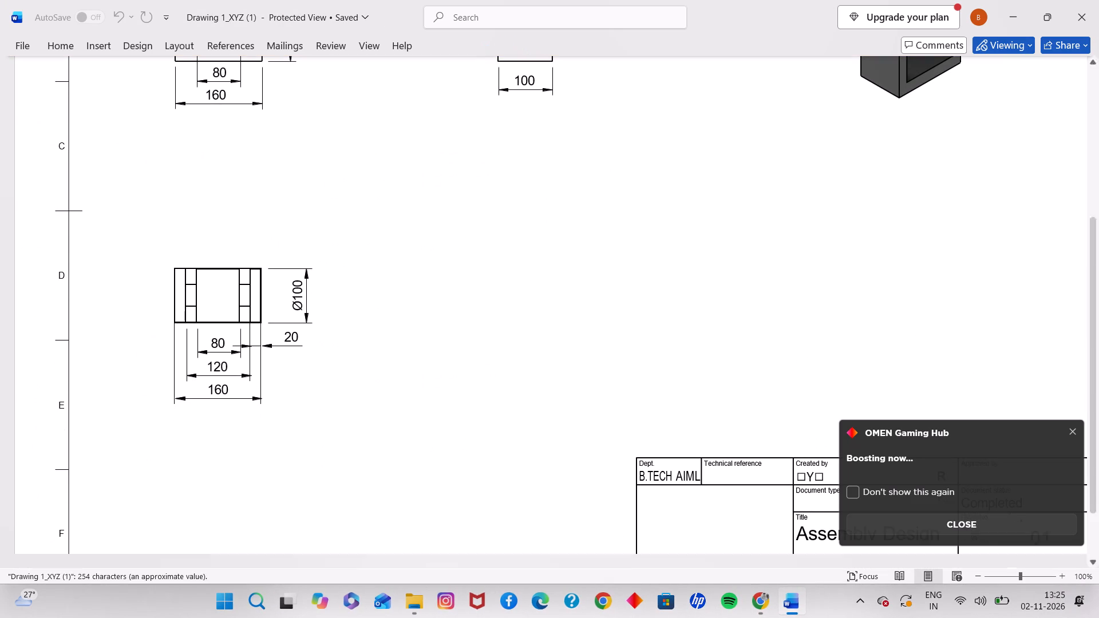
scroll(774, 382, down, 2)
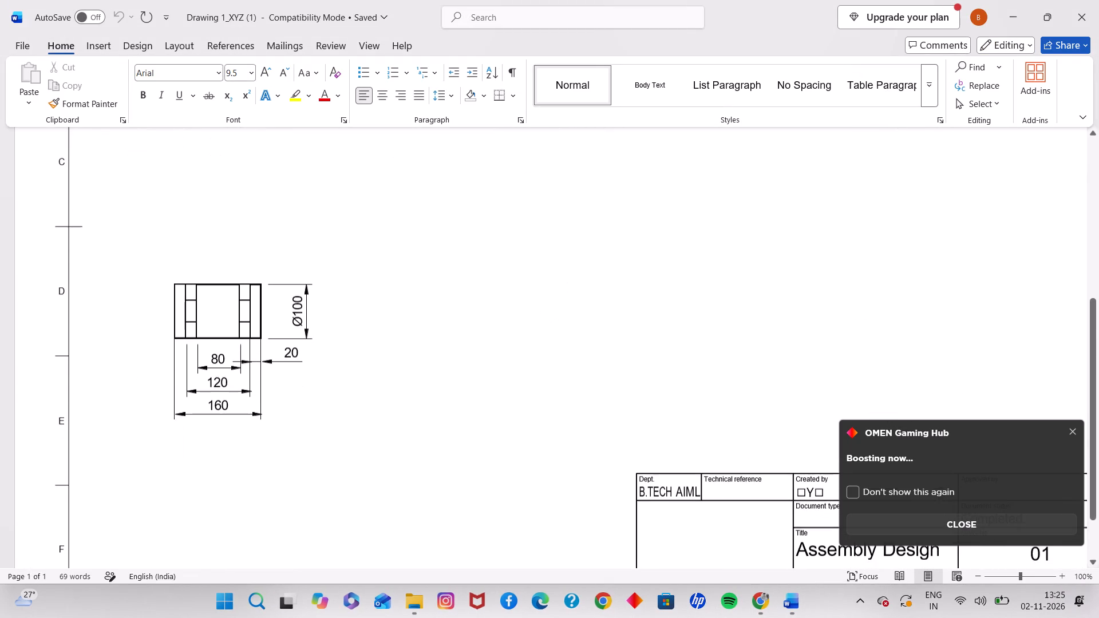
scroll(865, 414, down, 1)
Replace the garbled characters in the title block's Created by field with the creator's name.
click(832, 418)
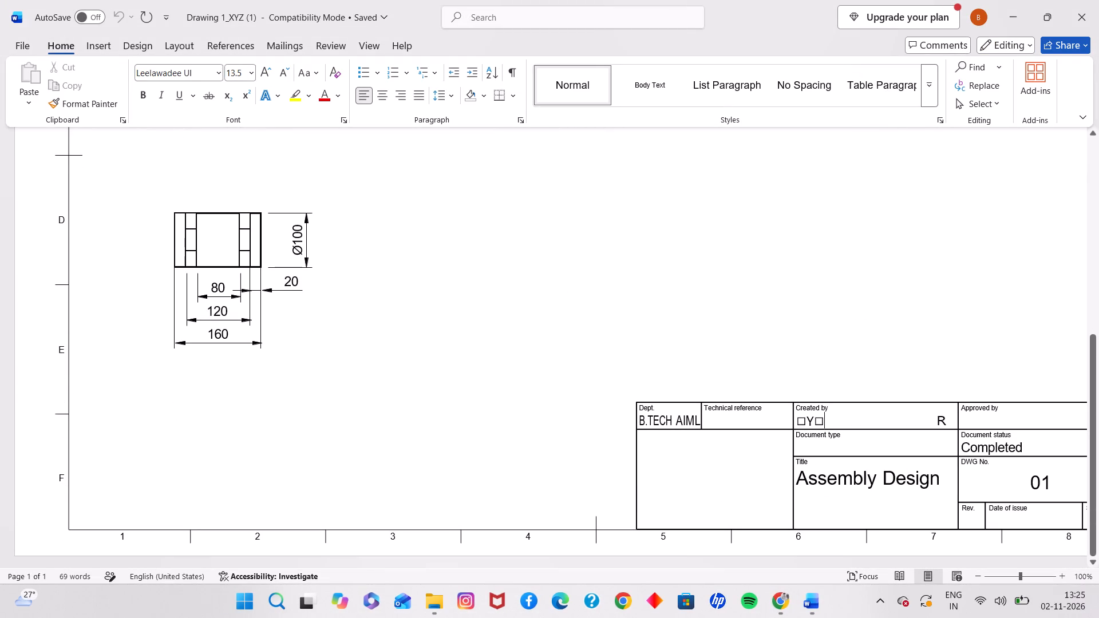
key(BackSpace)
key(BackSpace)
key(BackSpace)
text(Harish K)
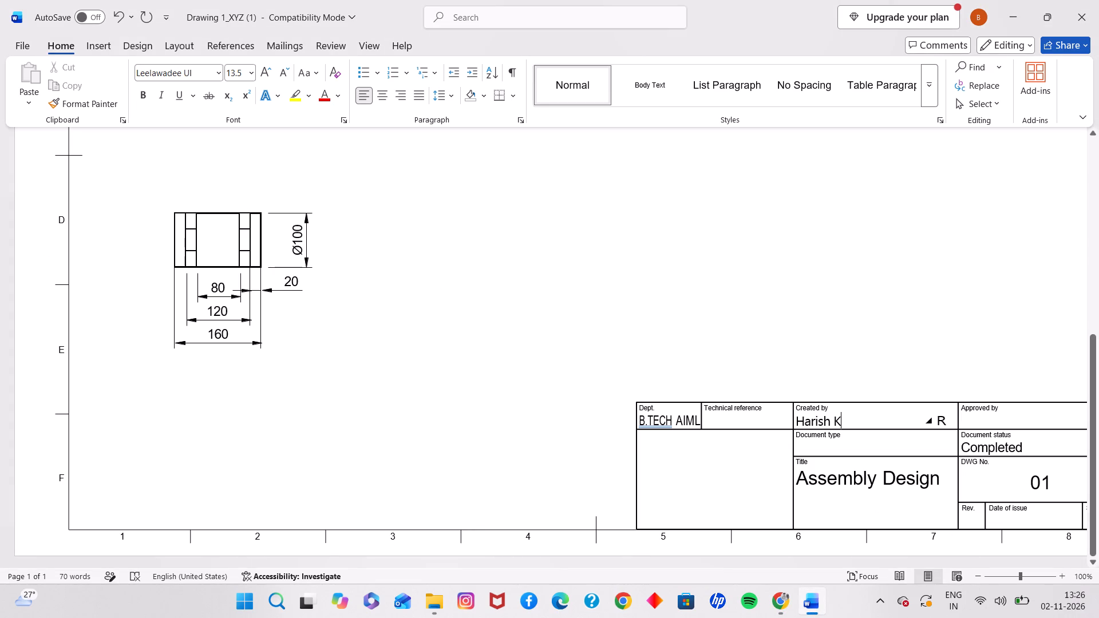
Delete the leftover R after the creator's name in the title block's Created by field.
click(950, 418)
key(BackSpace)
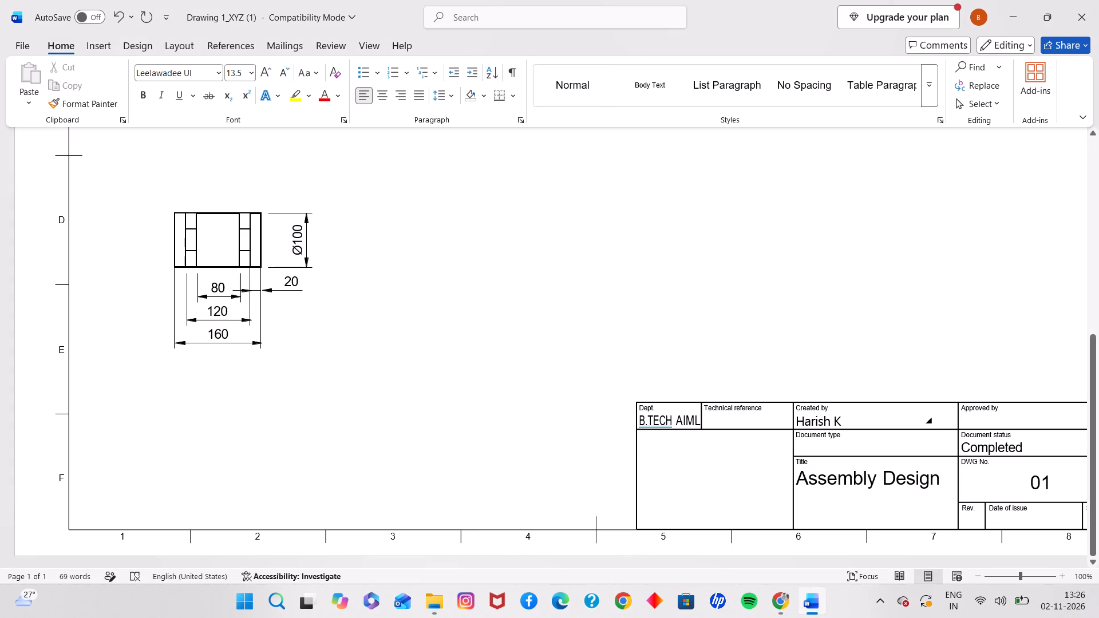
Enter the approver's name with the Dr. title in the title block's Approved by field.
click(987, 417)
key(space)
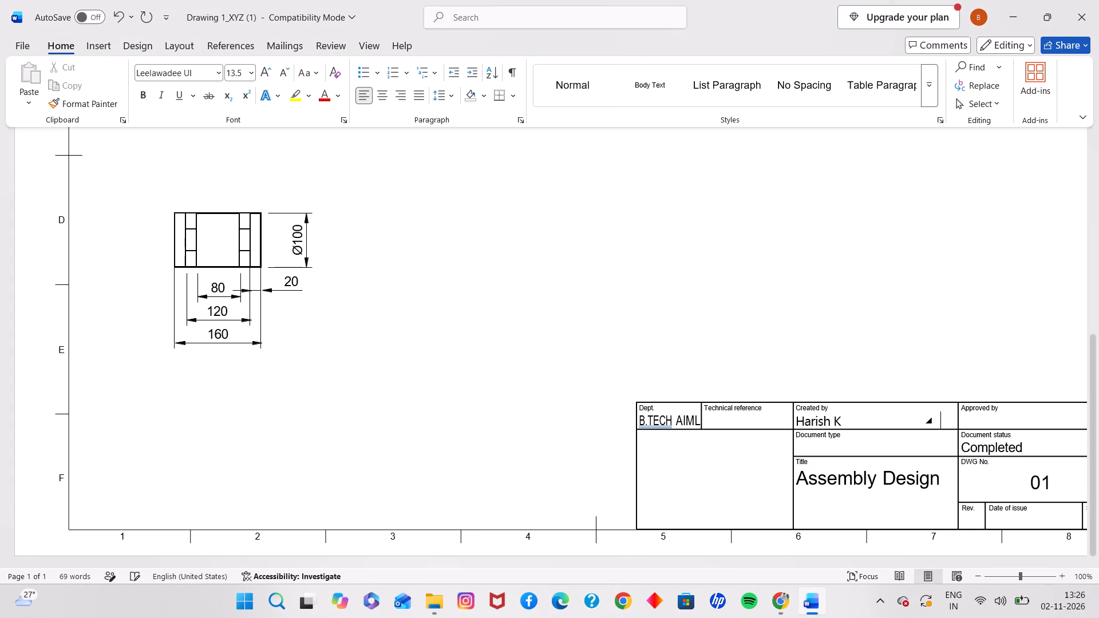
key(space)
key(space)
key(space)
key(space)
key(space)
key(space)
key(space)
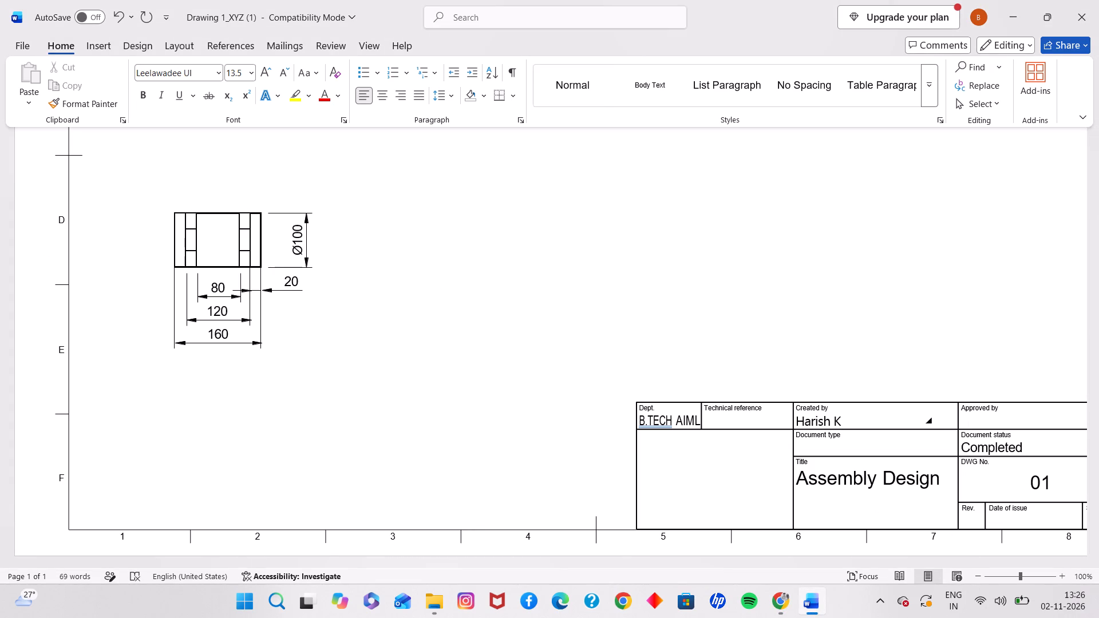
key(BackSpace)
key(BackSpace)
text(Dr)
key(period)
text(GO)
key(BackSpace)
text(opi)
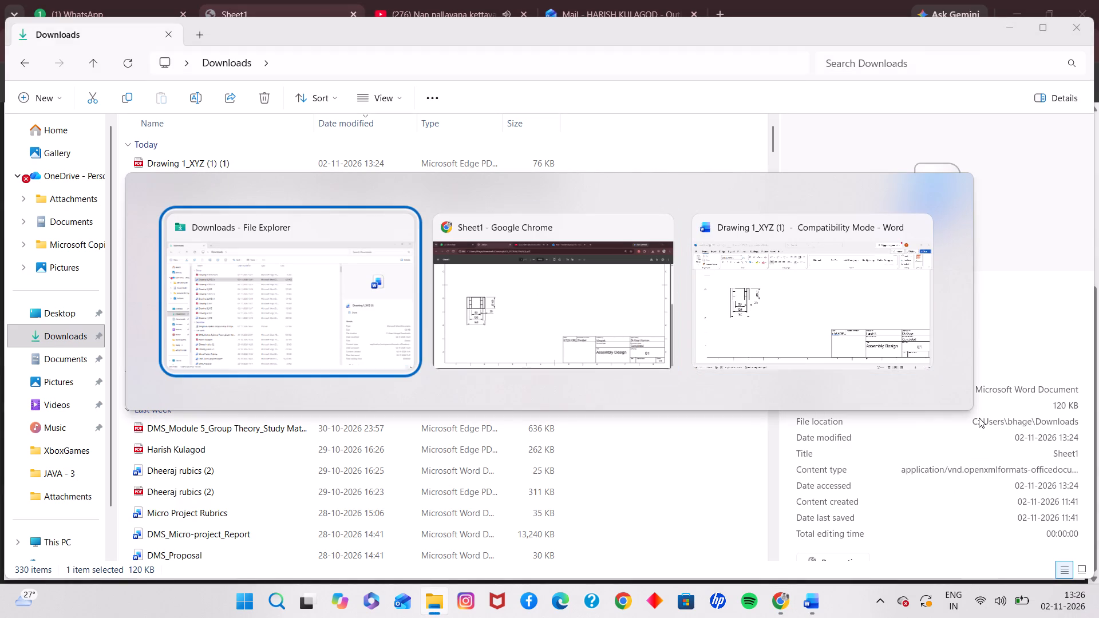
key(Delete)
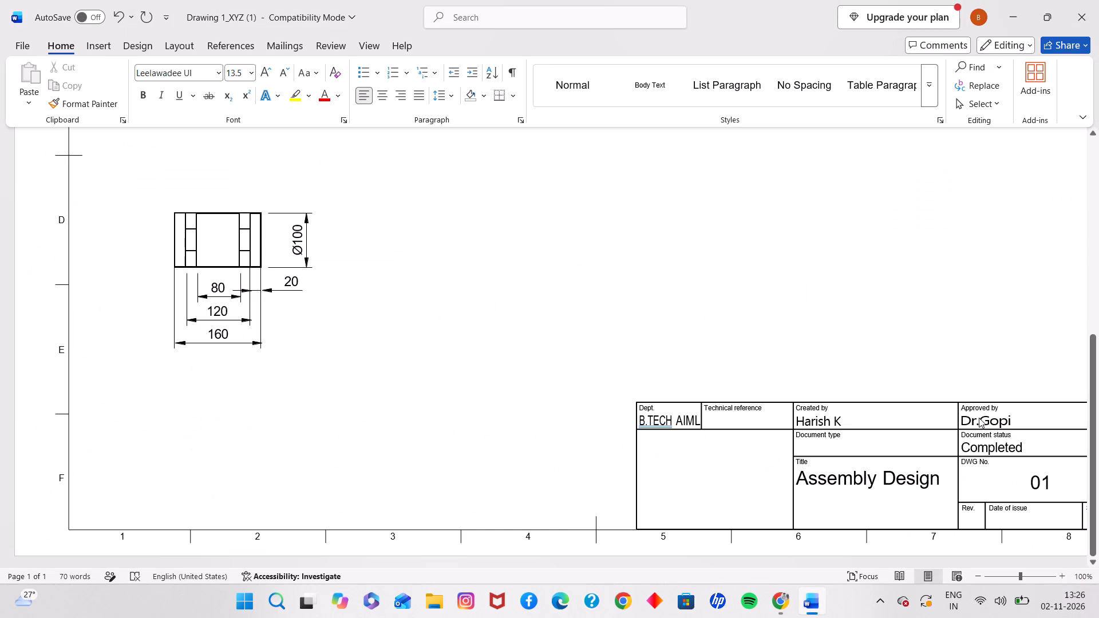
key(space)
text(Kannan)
Replace AIML with CSE in the title block's Dept. field so it reads B.TECH CSE.
click(698, 423)
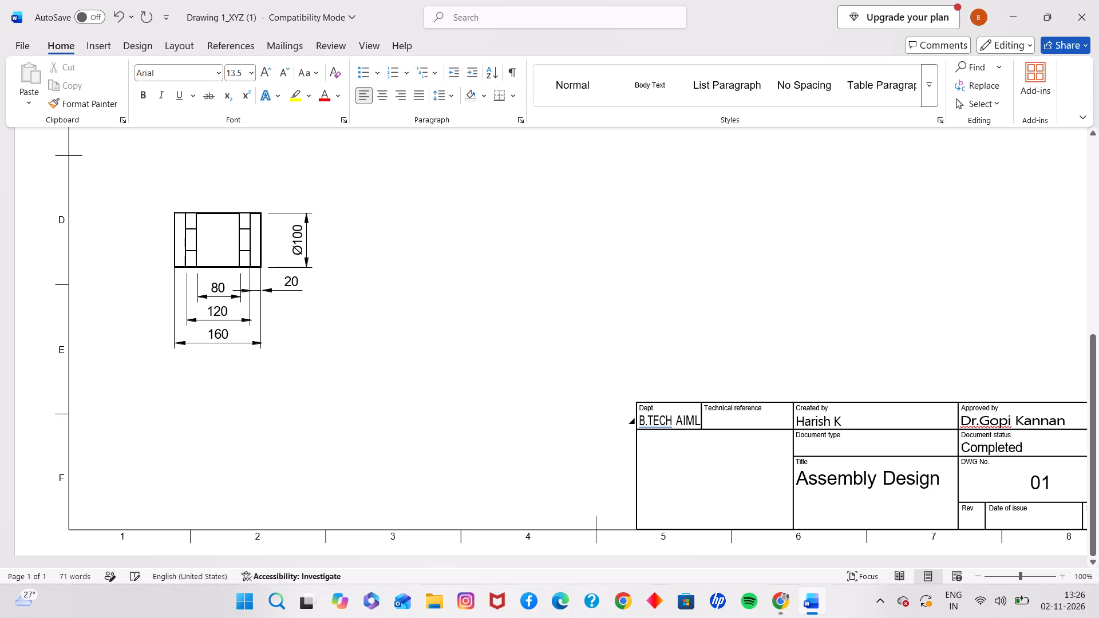
click(697, 422)
key(Right)
key(BackSpace)
key(BackSpace)
key(BackSpace)
key(BackSpace)
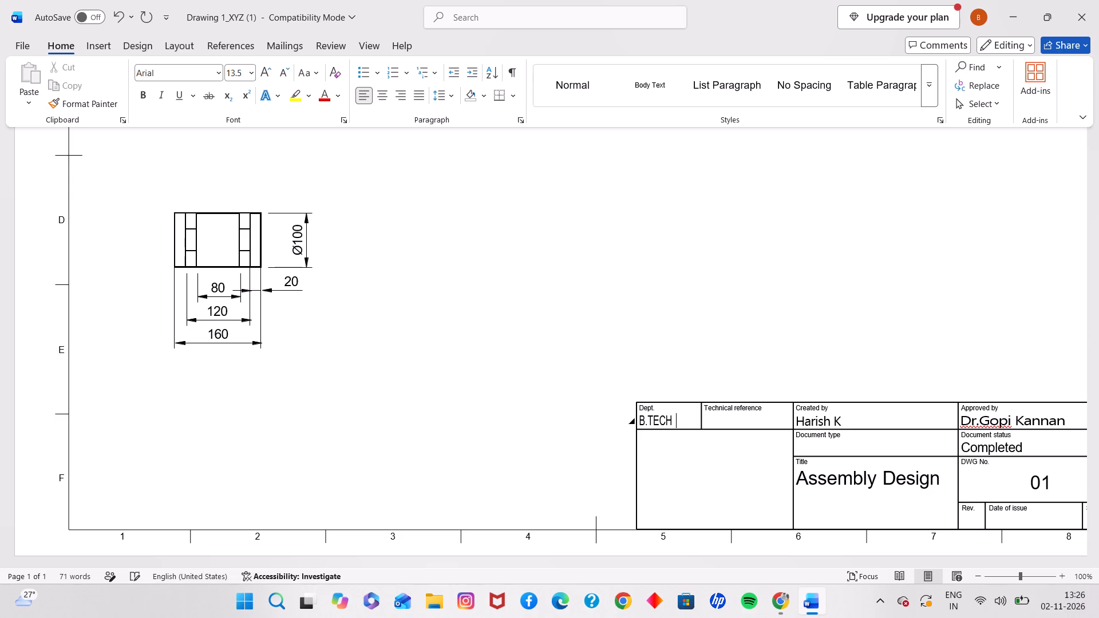
key(BackSpace)
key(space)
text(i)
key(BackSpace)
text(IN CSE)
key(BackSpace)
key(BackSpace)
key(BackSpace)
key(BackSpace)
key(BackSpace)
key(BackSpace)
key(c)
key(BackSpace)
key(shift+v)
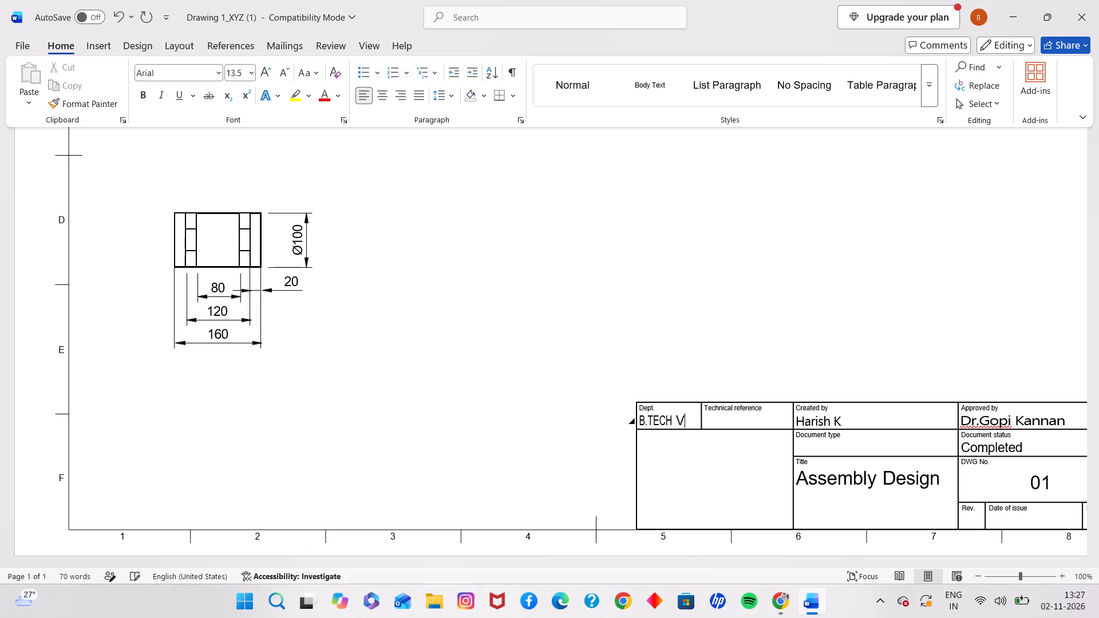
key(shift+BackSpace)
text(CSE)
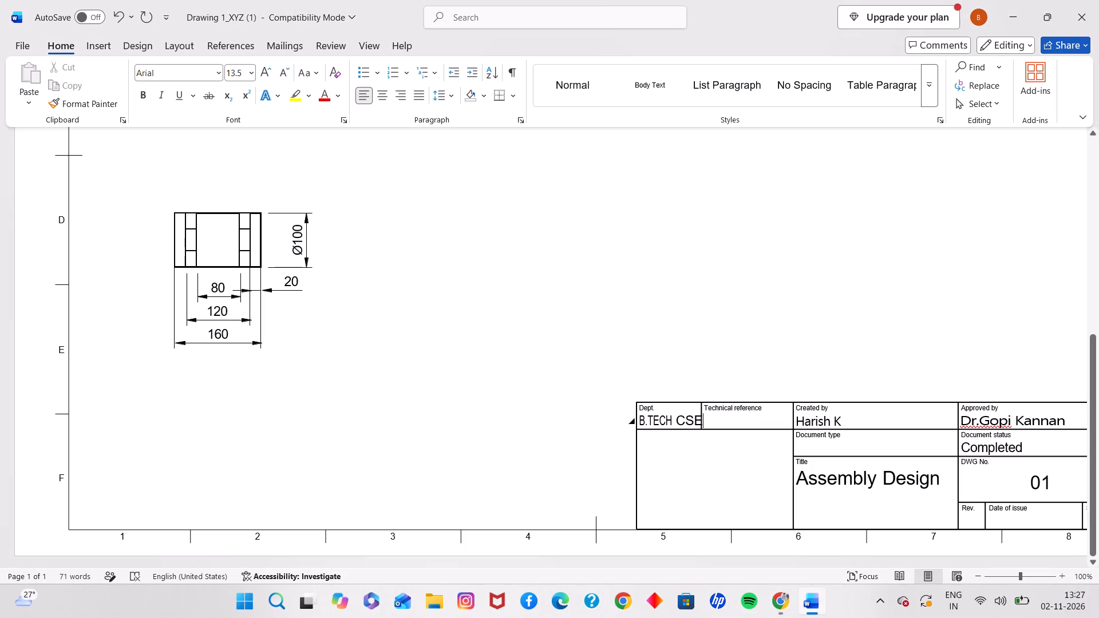
Enter "Provied" in the title block's Technical reference field.
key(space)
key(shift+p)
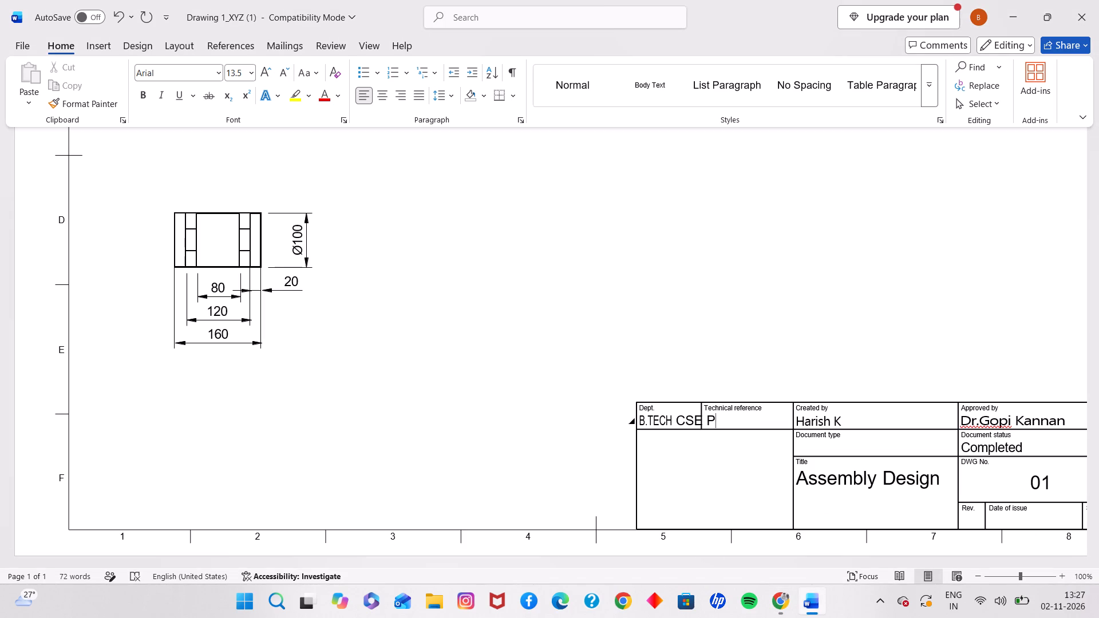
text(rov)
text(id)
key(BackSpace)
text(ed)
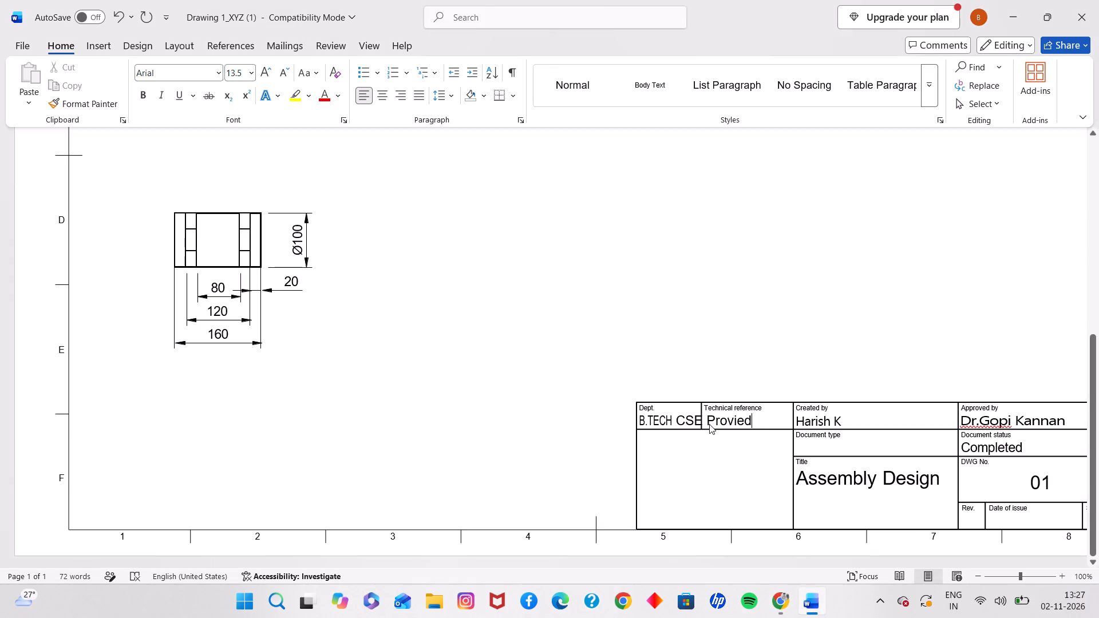
Correct the spelling of the Technical reference entry in the title block to Provided.
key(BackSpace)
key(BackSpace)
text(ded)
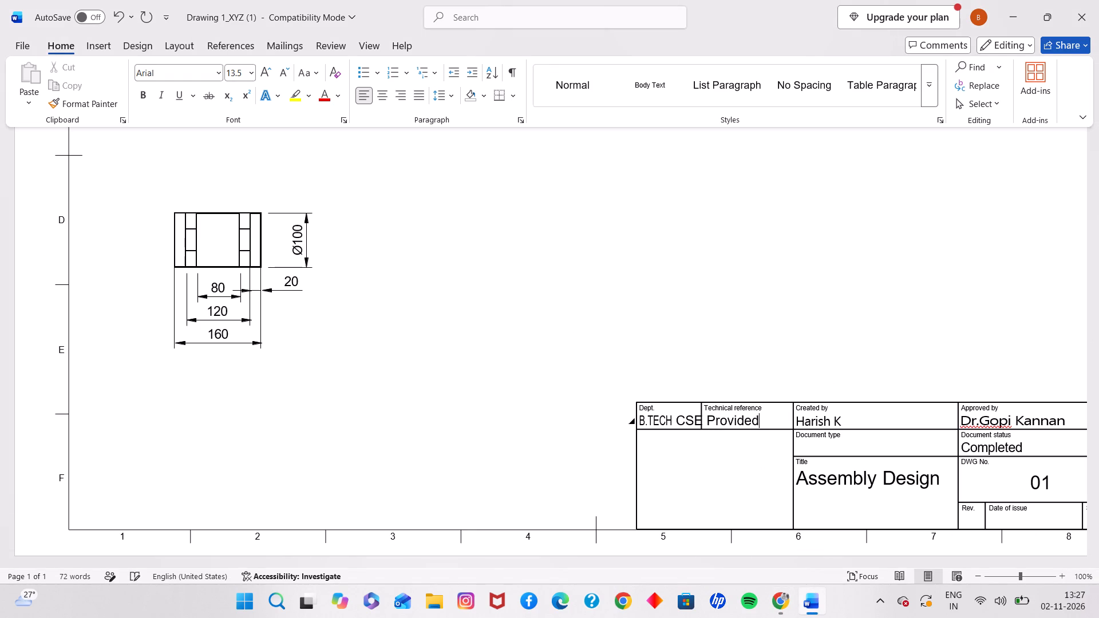
Check the completed title block and save the Drawing 1_XYZ (1) document.
scroll(766, 488, down, 1)
scroll(766, 488, left, 1)
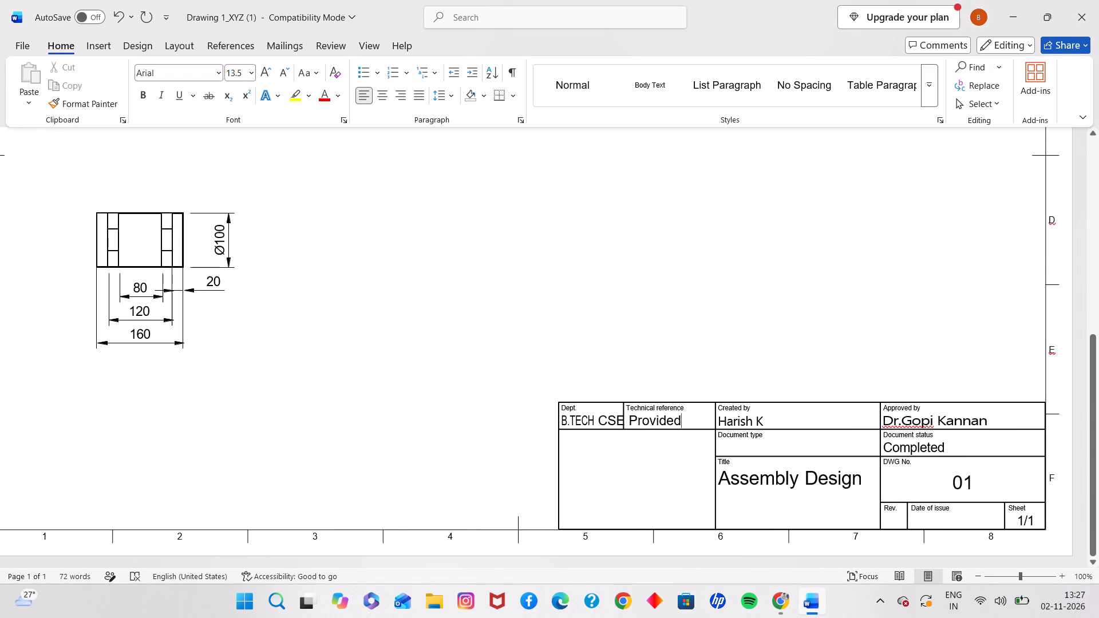
scroll(766, 488, down, 2)
scroll(766, 488, up, 1)
scroll(766, 488, down, 4)
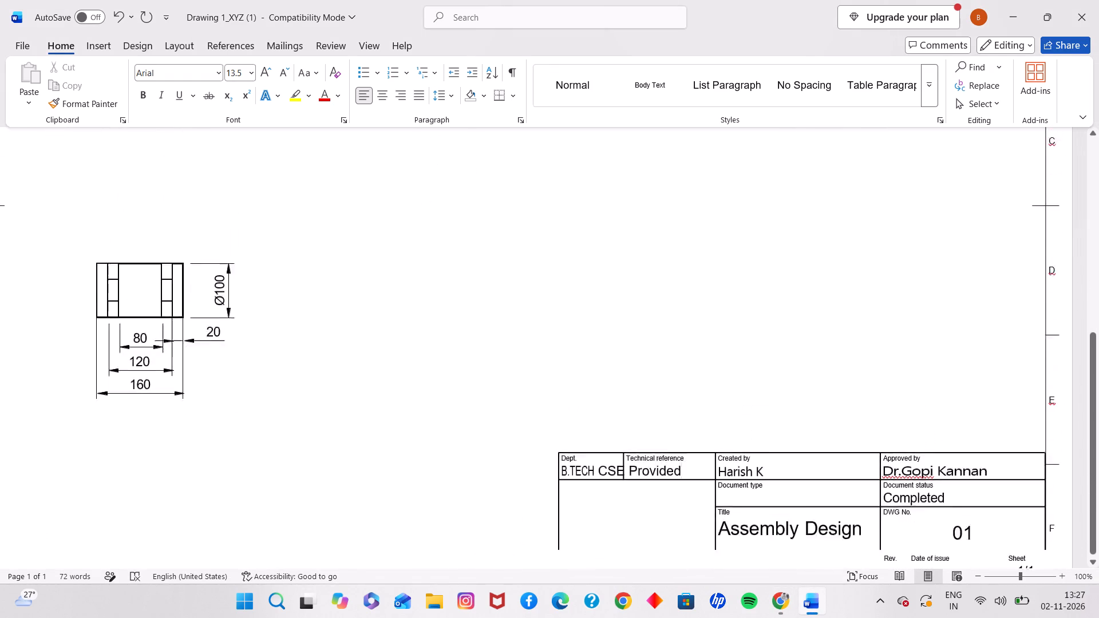
key(ctrl+s)
drag(766, 488, 295, 154)
click(341, 217)
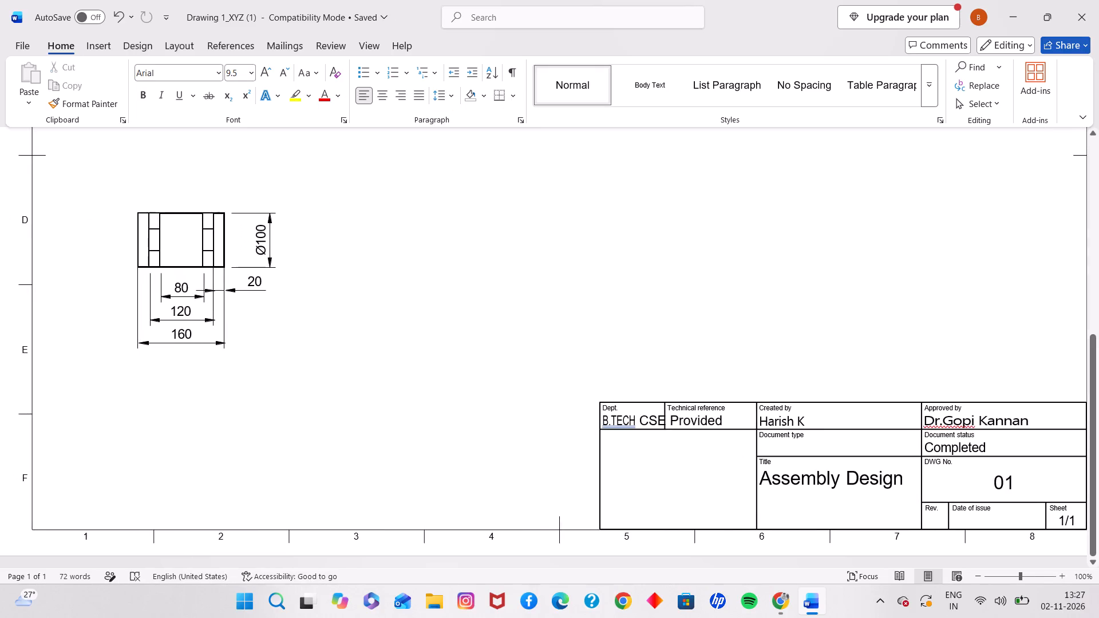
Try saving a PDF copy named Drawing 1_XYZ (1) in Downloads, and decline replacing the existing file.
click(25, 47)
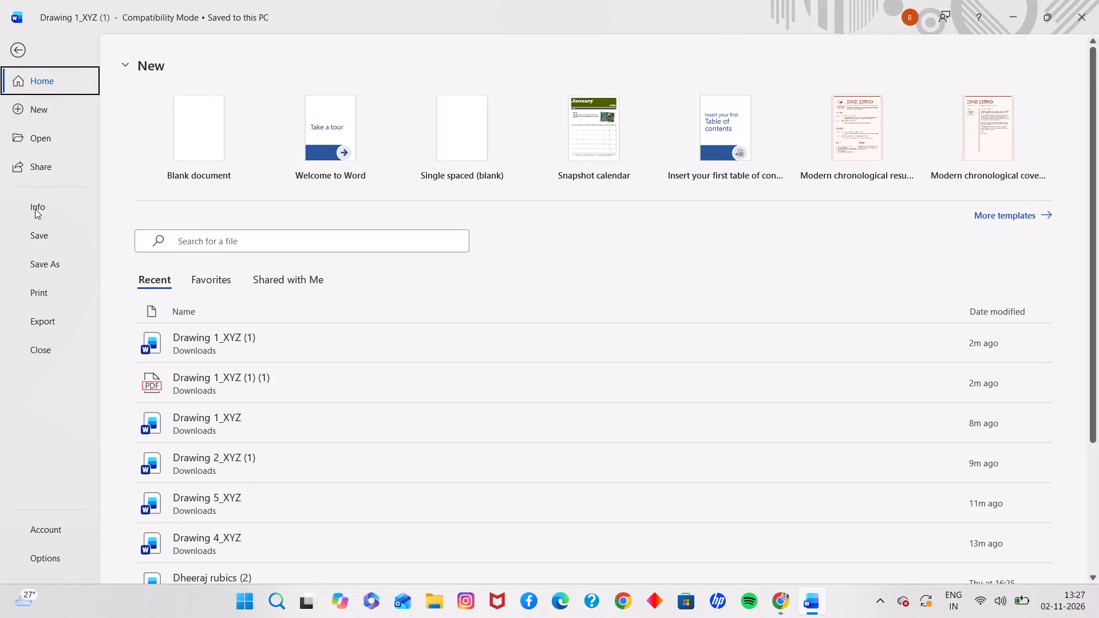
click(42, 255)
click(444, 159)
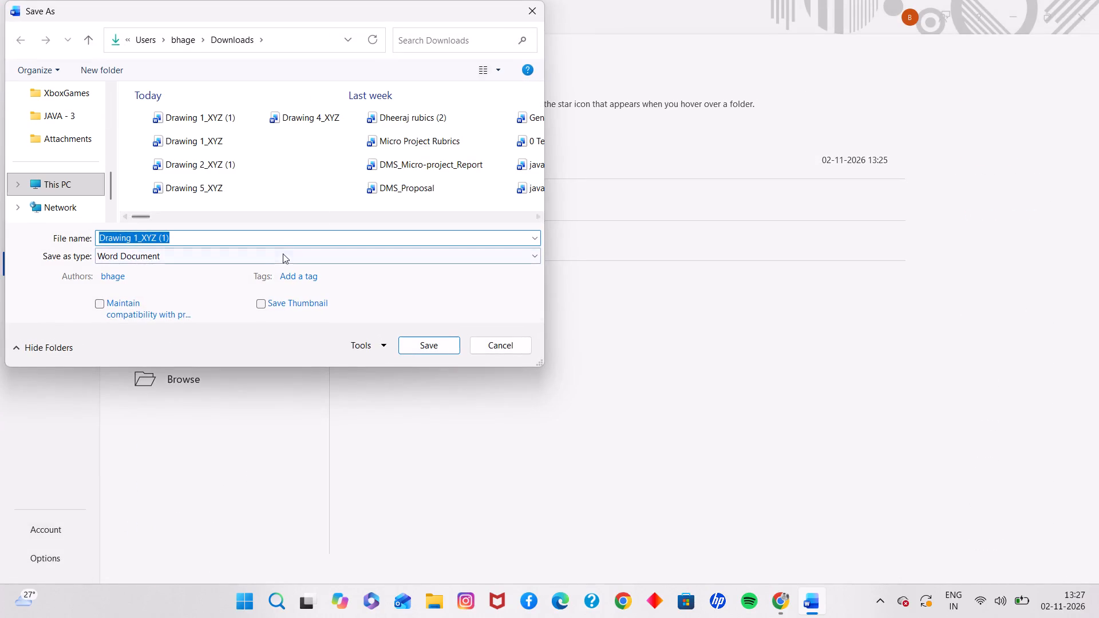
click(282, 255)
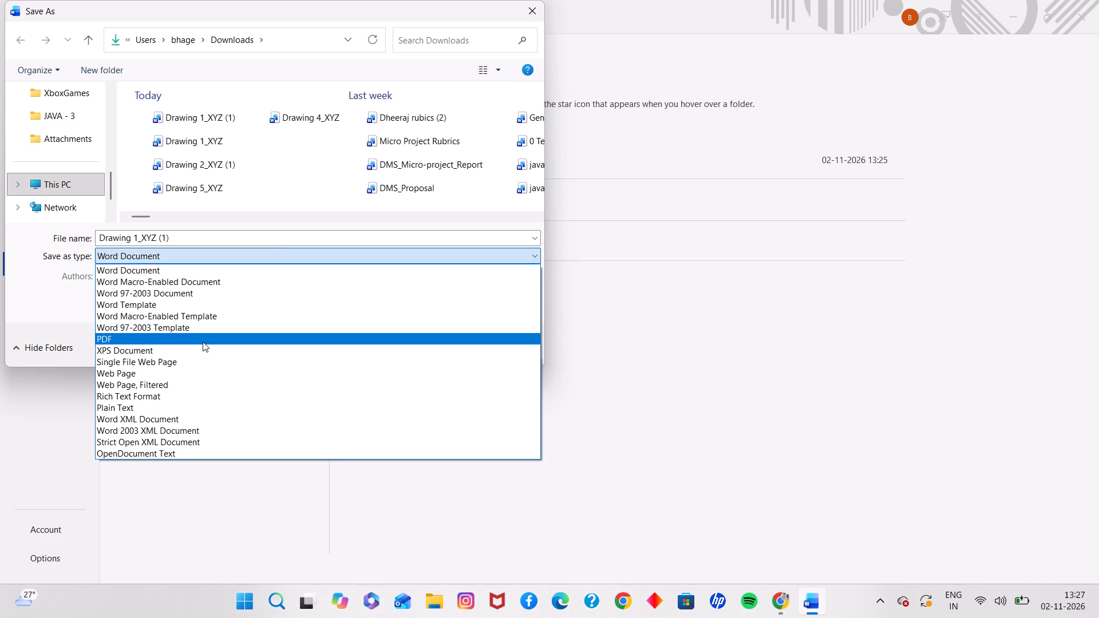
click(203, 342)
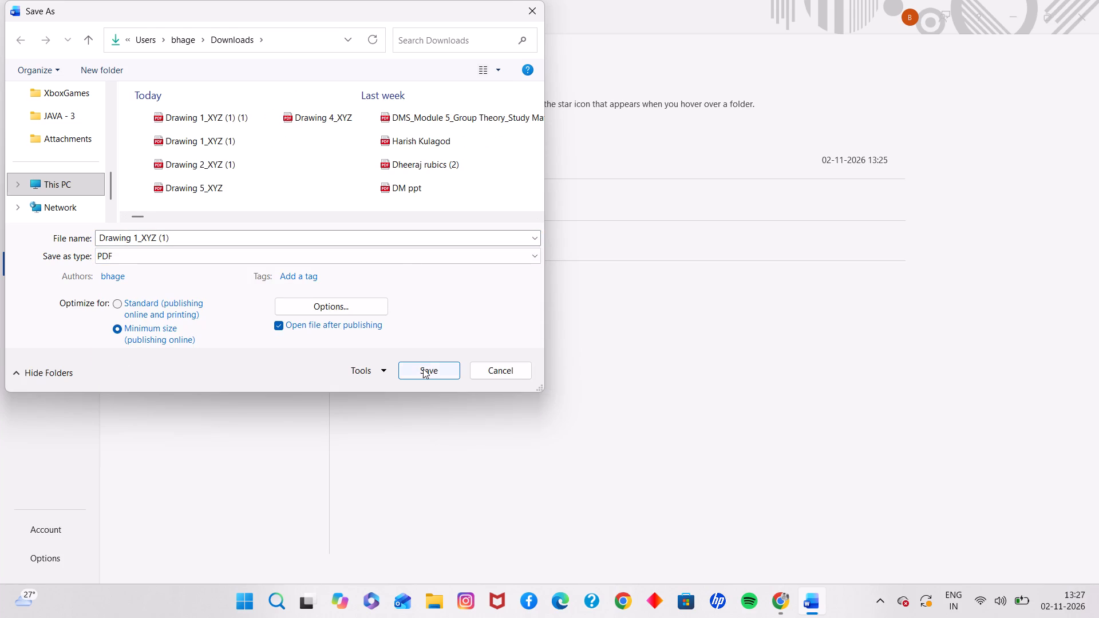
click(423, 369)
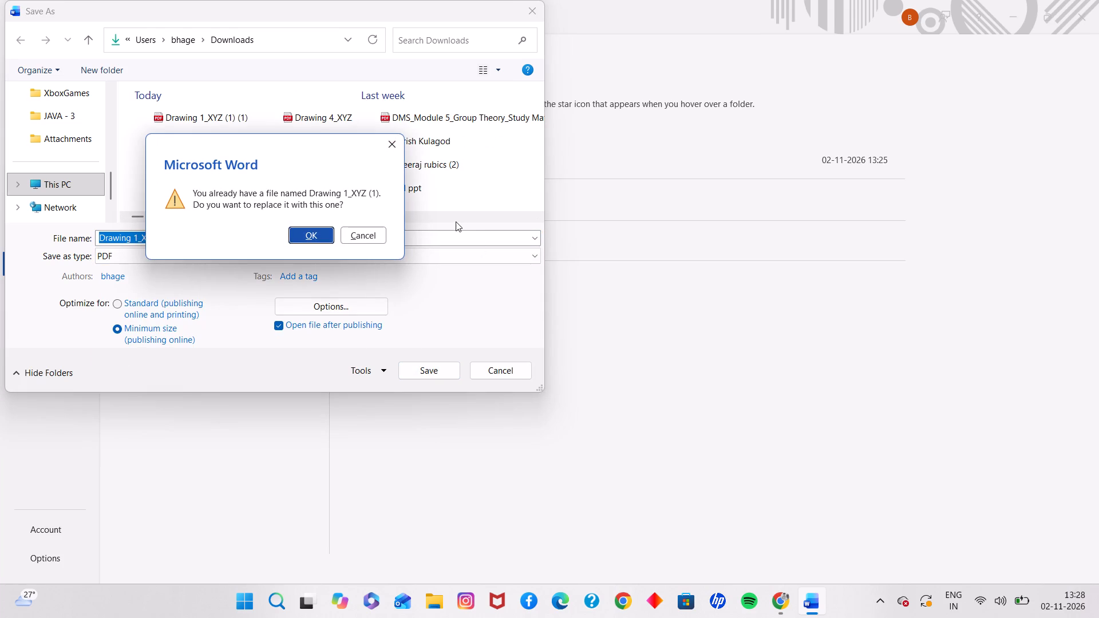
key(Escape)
Save the drawing as a Word Document named Drawing 1_XYZ (1) in the Downloads folder.
click(333, 257)
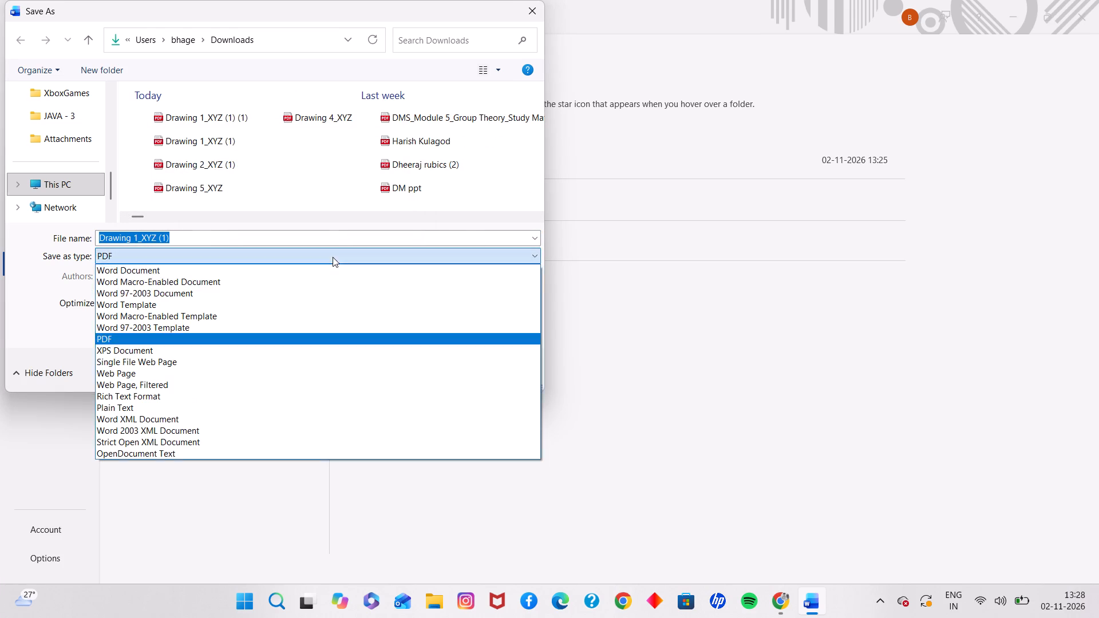
click(292, 262)
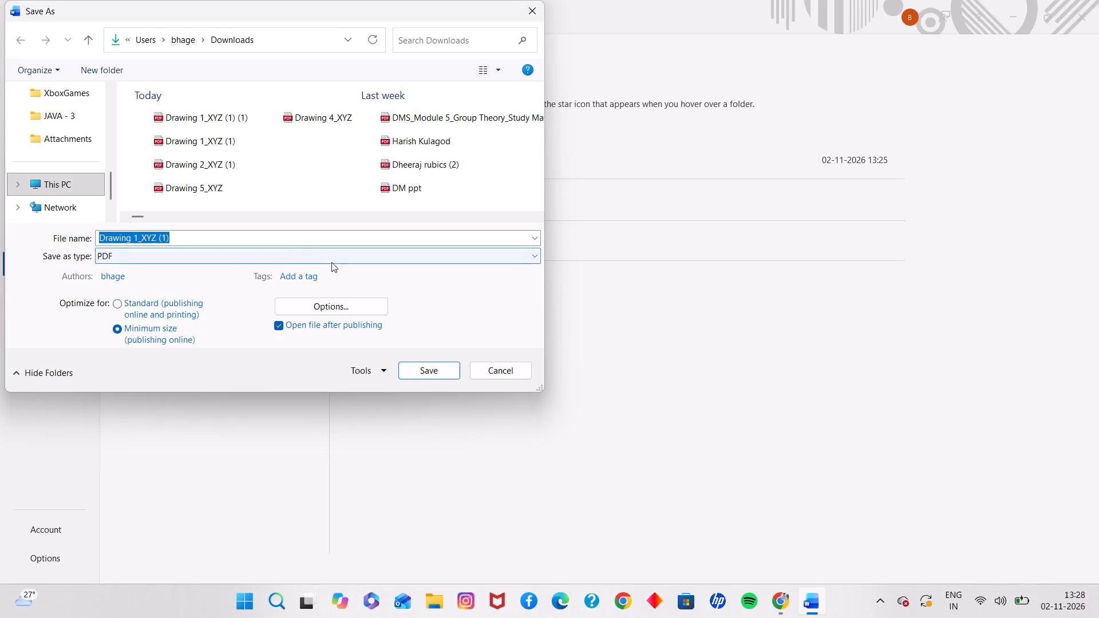
click(326, 254)
click(313, 265)
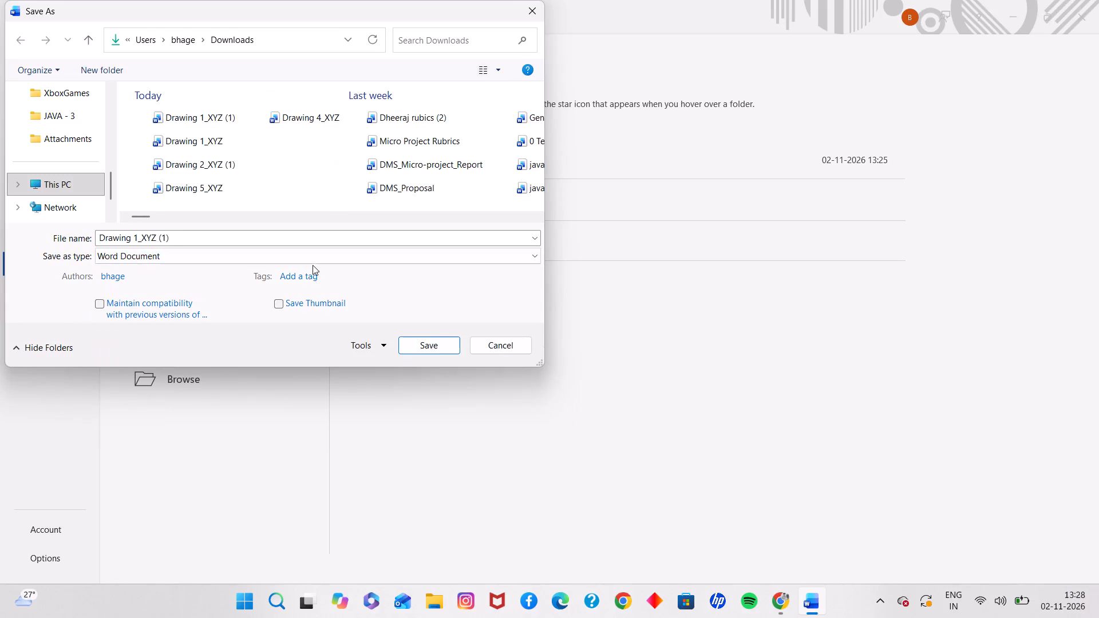
click(435, 341)
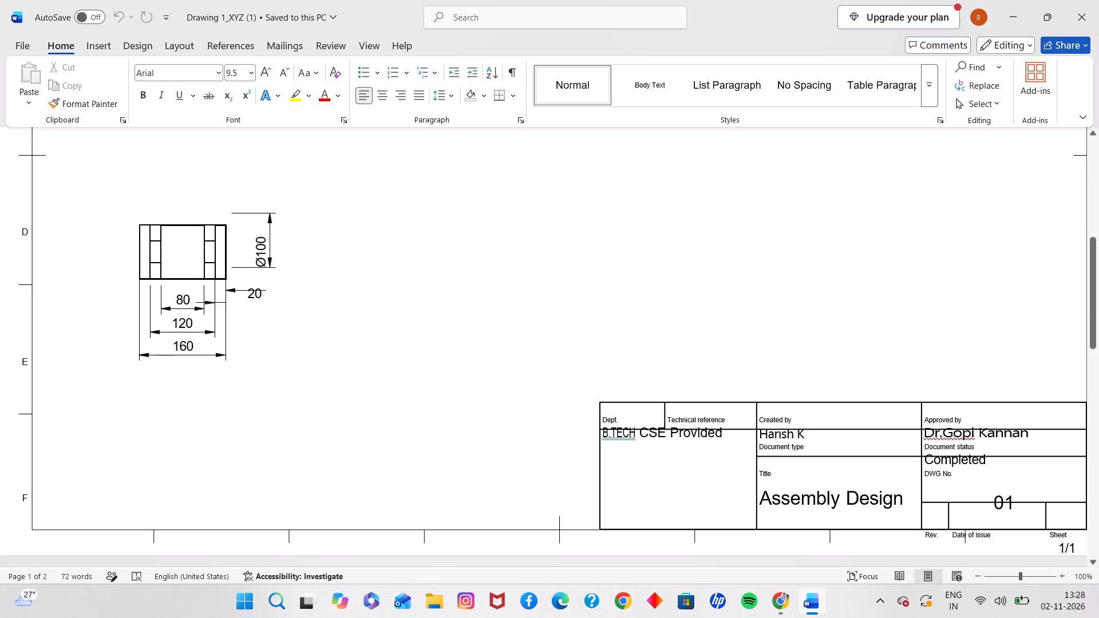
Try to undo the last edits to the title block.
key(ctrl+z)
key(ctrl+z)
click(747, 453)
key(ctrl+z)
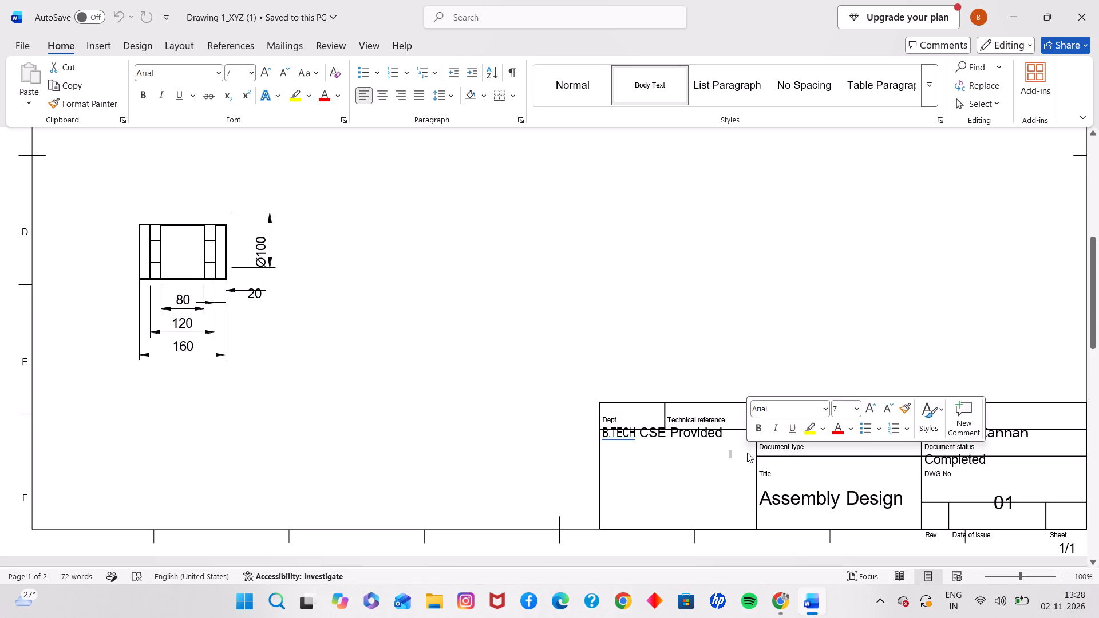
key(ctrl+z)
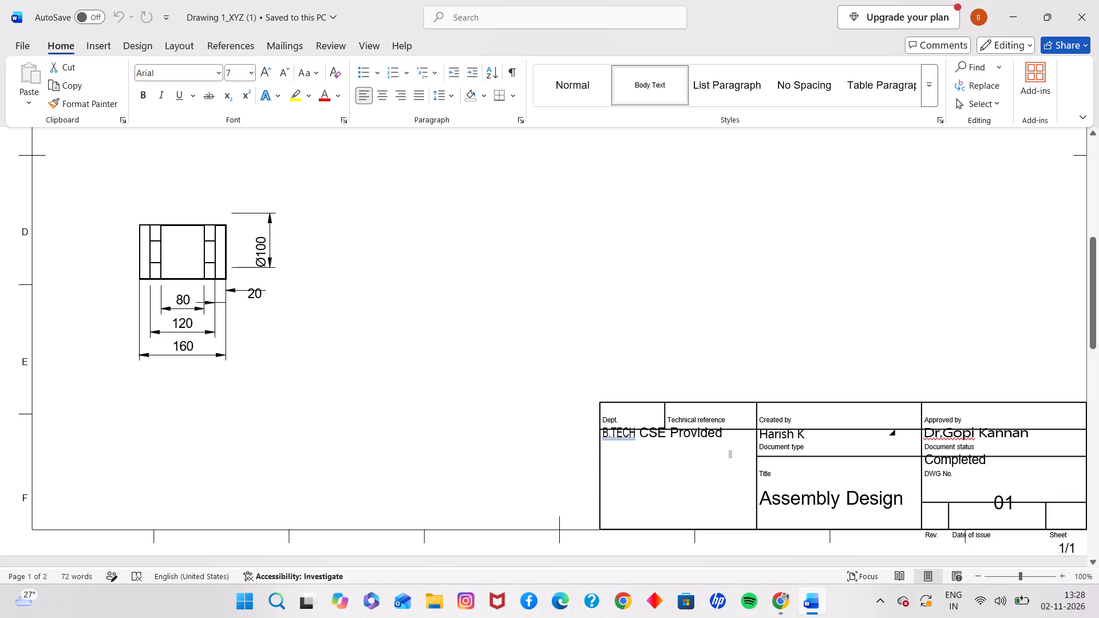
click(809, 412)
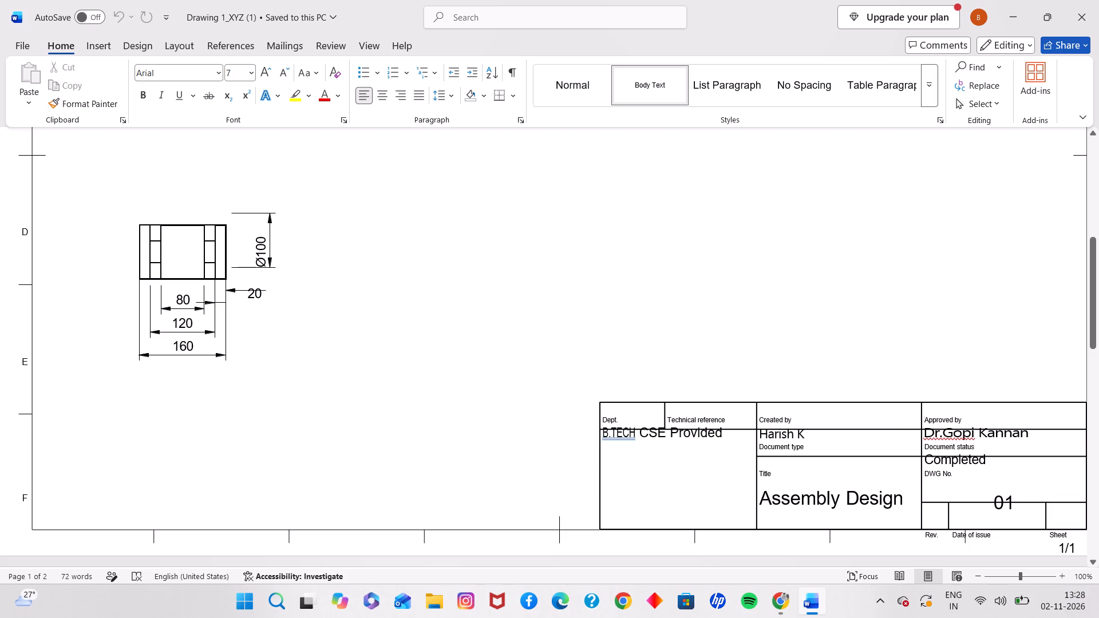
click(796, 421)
Remove the extra line spacing before the Dept. label so the title block entries move up into their cells.
click(615, 409)
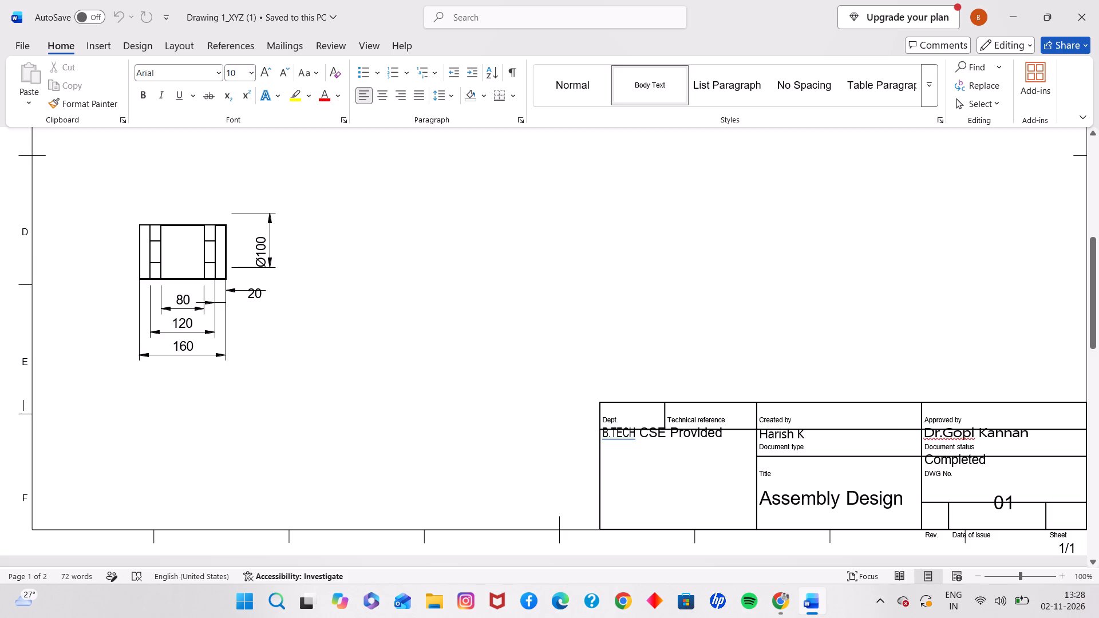
click(616, 415)
click(616, 415)
key(Left)
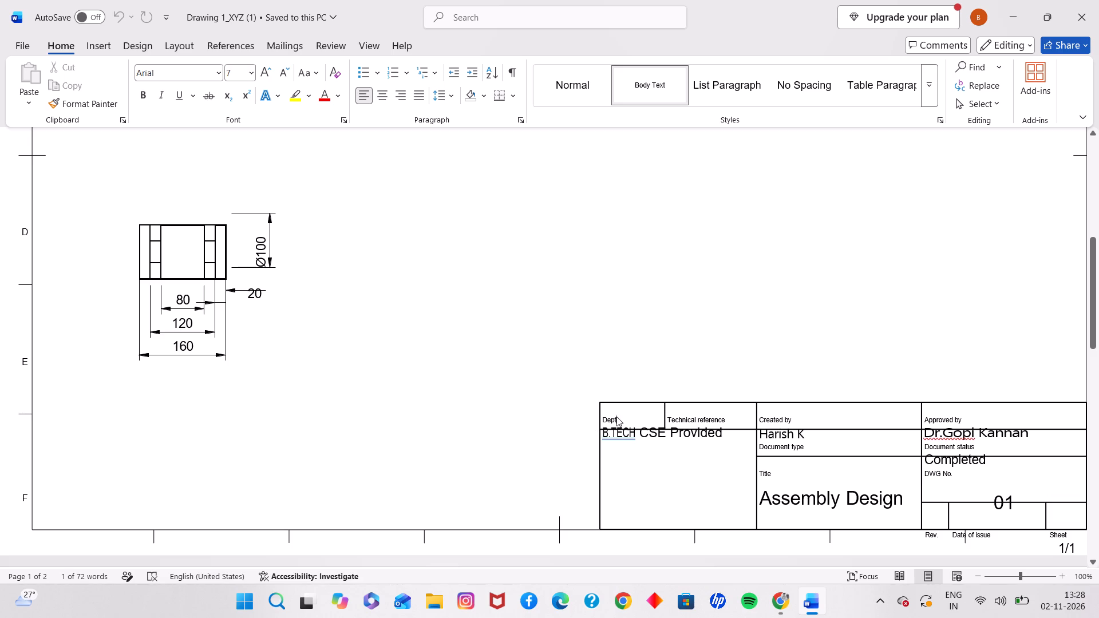
key(Left)
key(Left)
key(Left)
key(Left)
key(BackSpace)
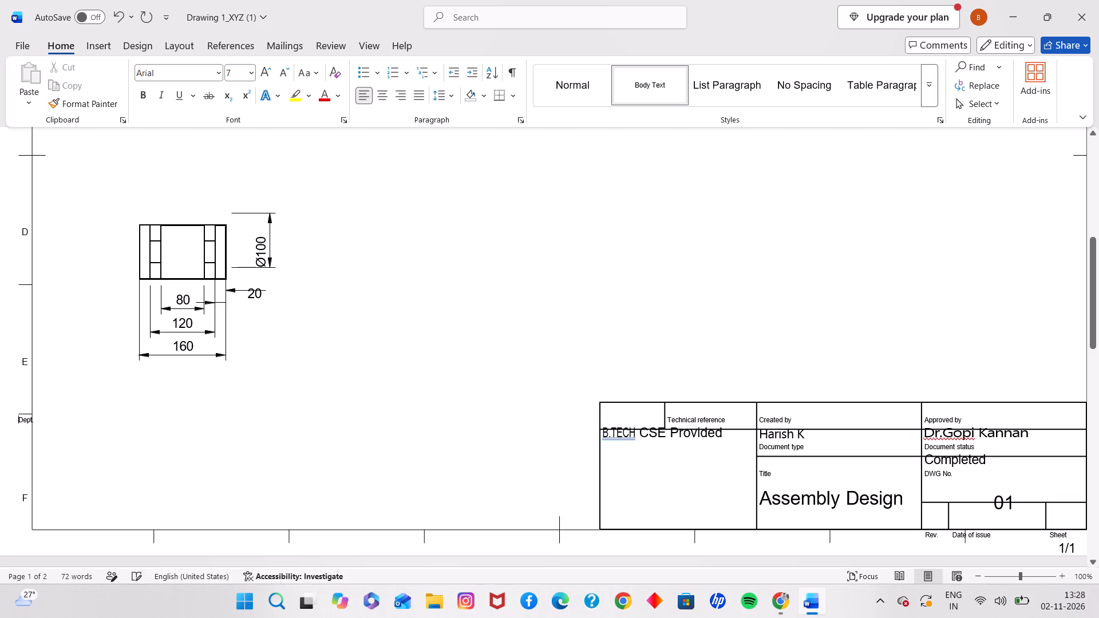
key(BackSpace)
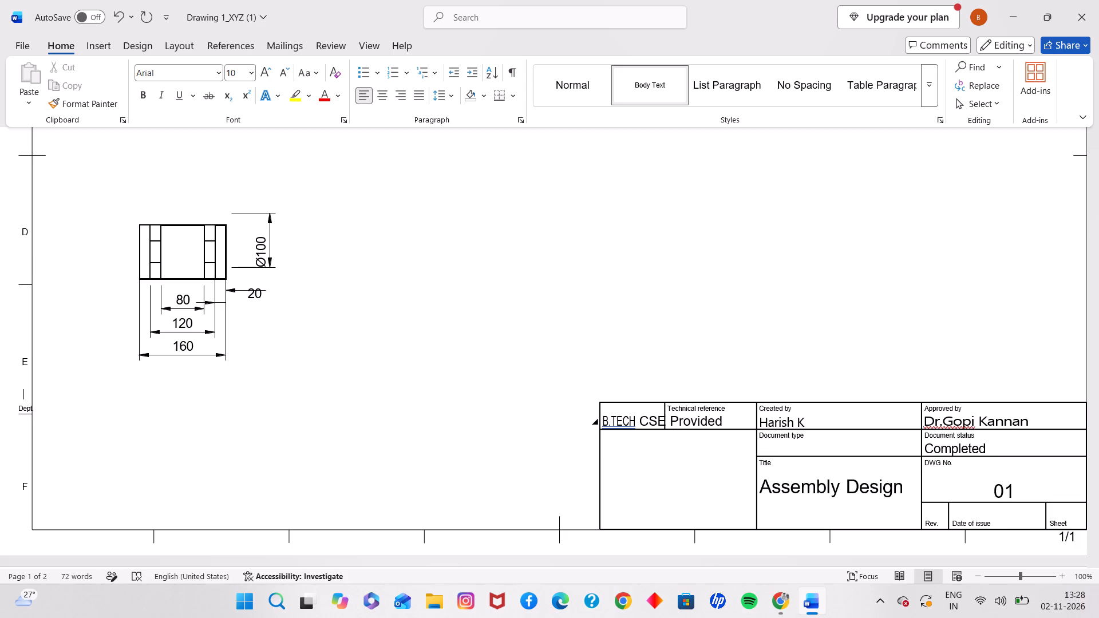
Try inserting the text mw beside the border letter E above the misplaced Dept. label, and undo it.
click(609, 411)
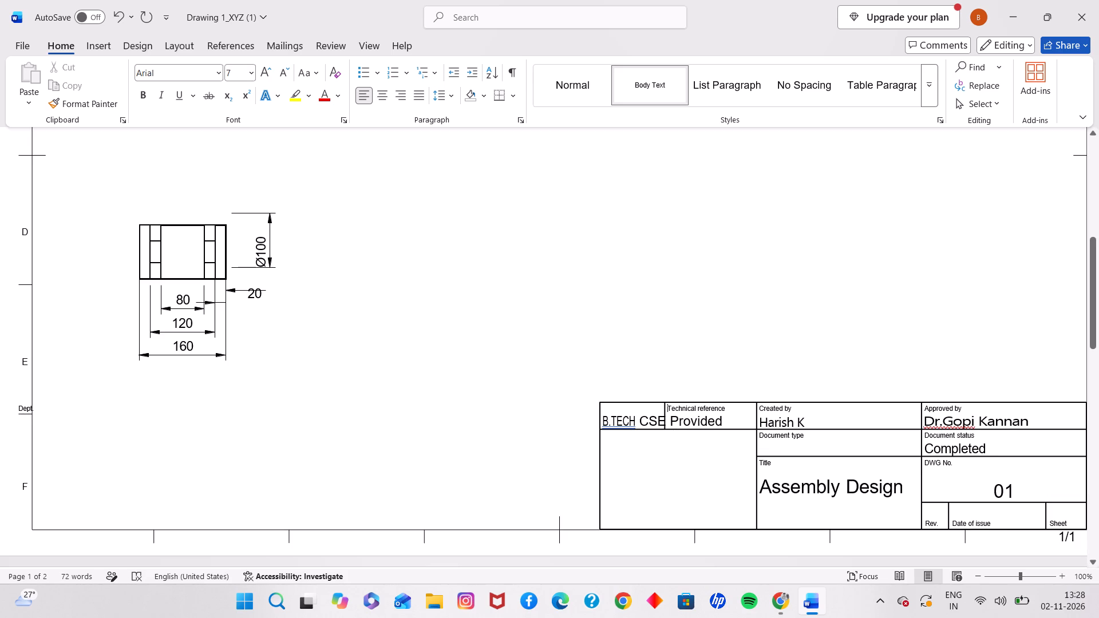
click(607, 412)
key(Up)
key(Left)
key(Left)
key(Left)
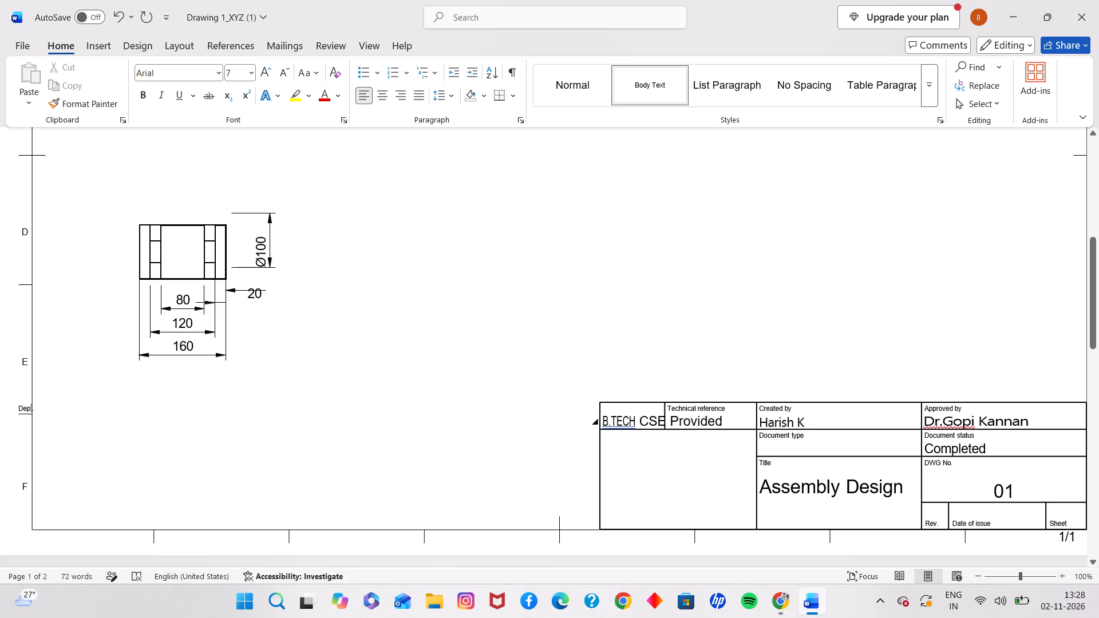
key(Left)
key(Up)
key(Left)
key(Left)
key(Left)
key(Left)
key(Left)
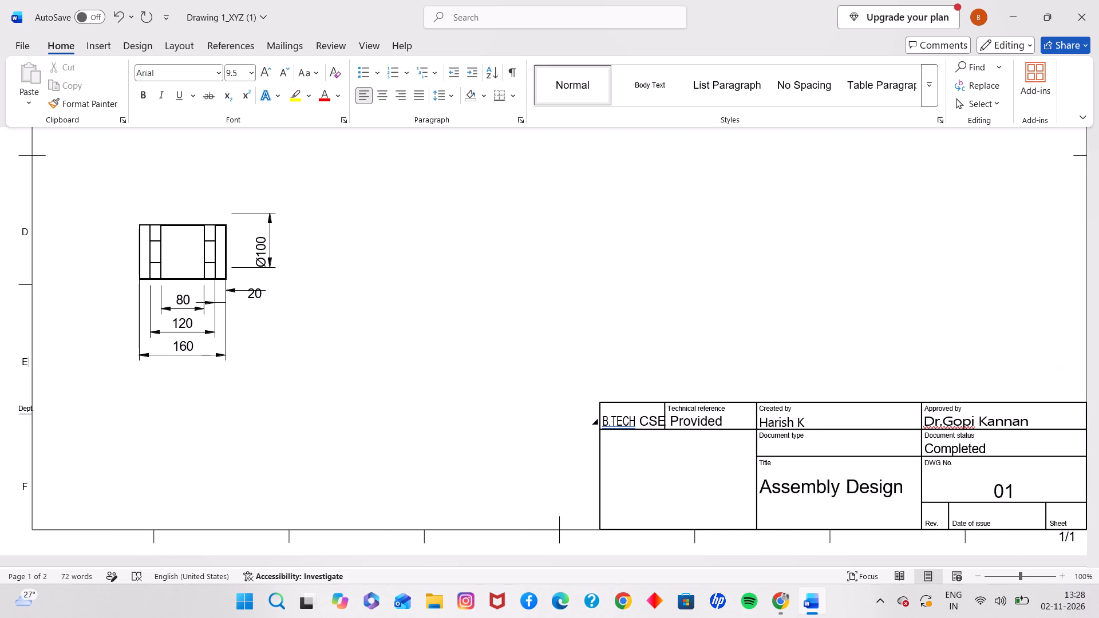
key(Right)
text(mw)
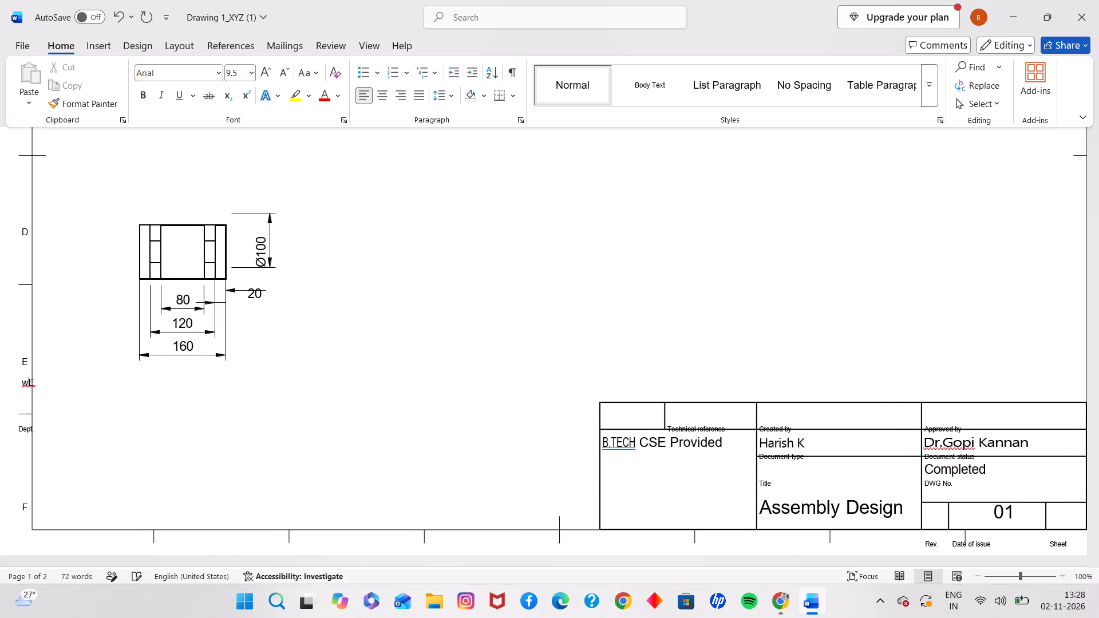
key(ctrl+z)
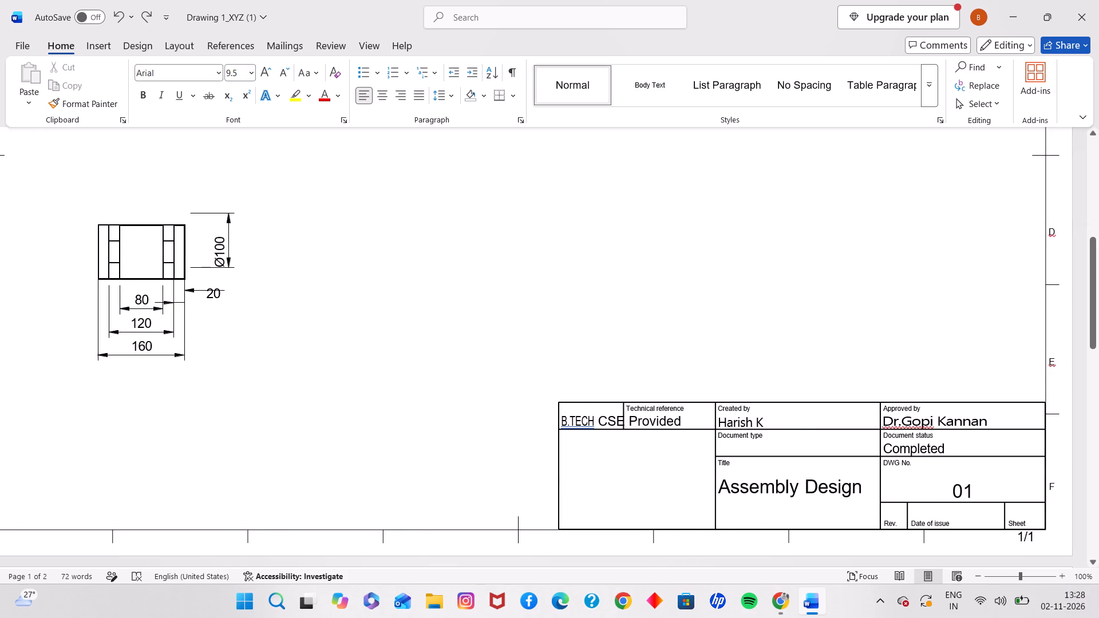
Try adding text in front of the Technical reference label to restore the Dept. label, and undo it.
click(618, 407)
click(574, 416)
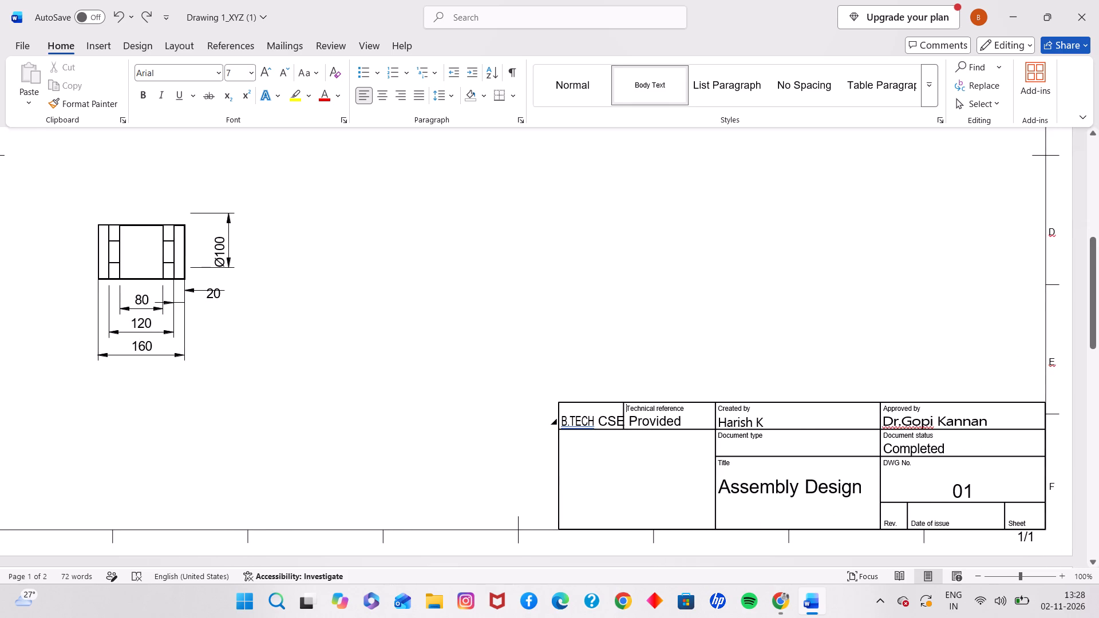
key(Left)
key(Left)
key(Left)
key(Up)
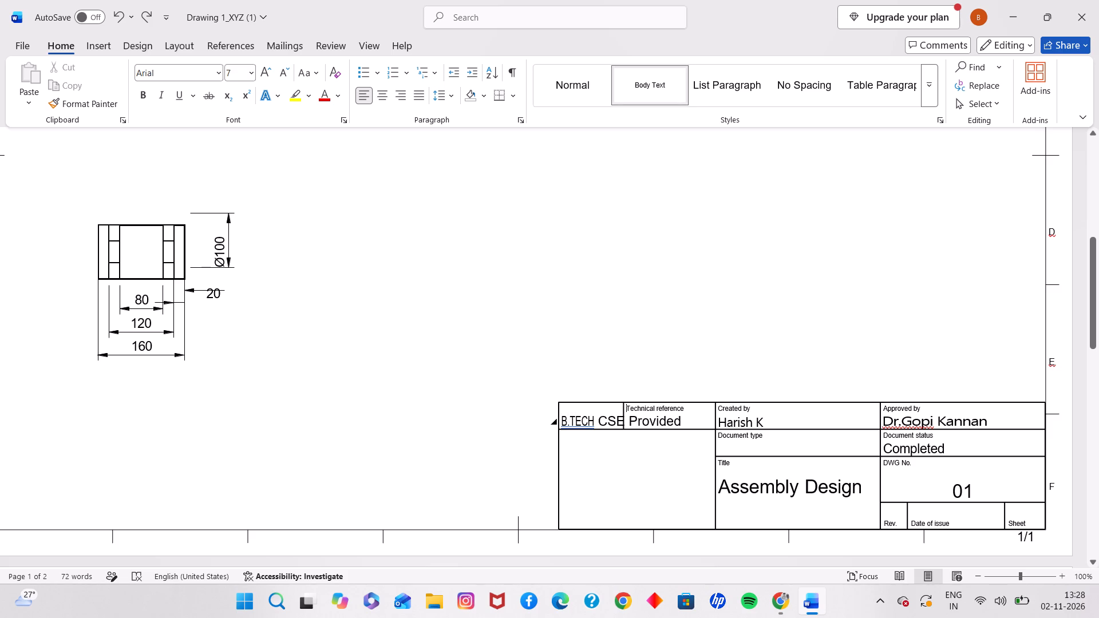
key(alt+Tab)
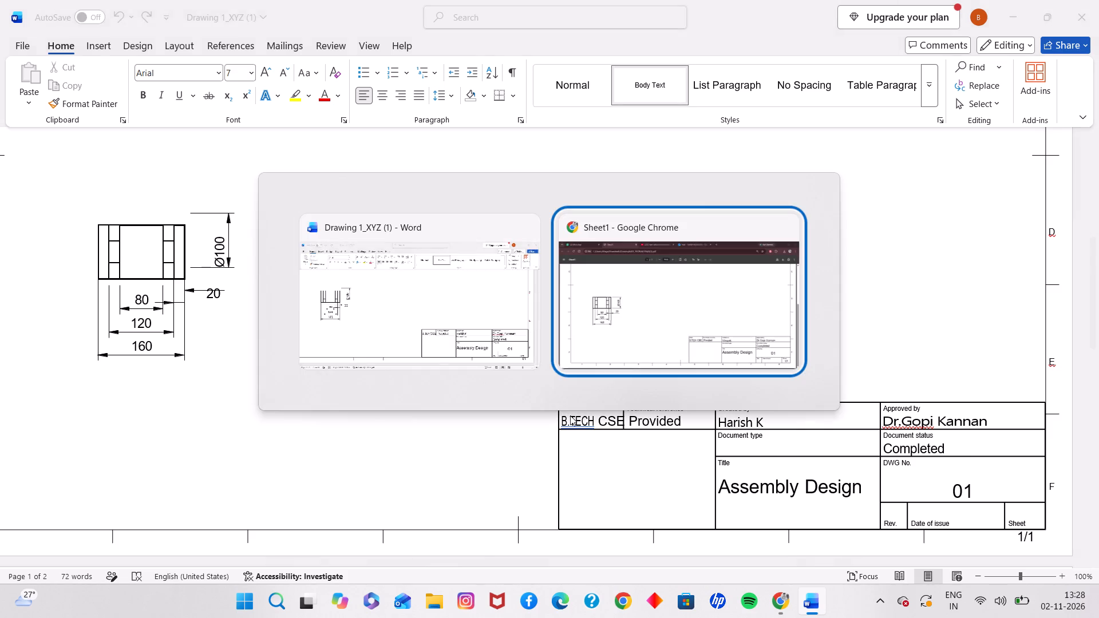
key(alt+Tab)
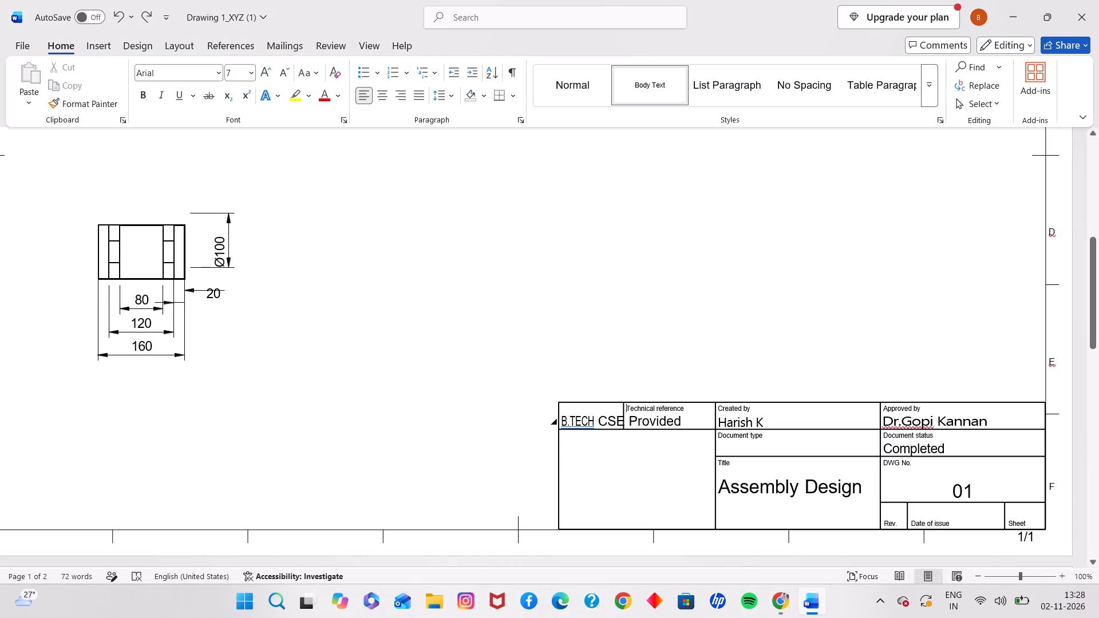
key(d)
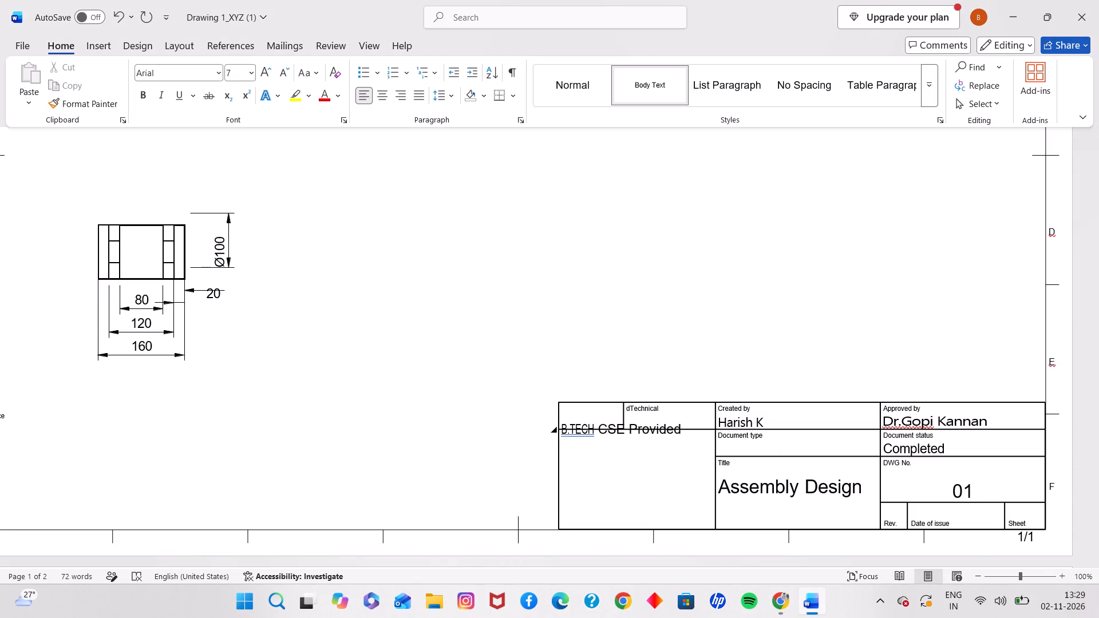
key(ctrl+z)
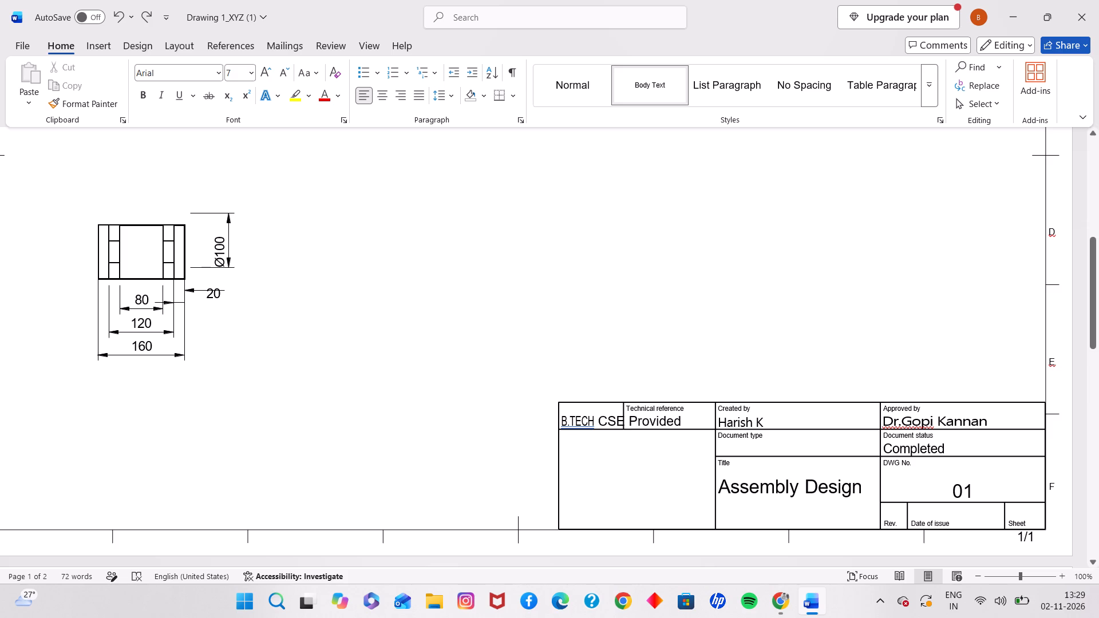
Delete the letters of the misplaced Dept. label in the drawing's margin.
click(561, 409)
triple_click(561, 409)
click(561, 409)
click(561, 409)
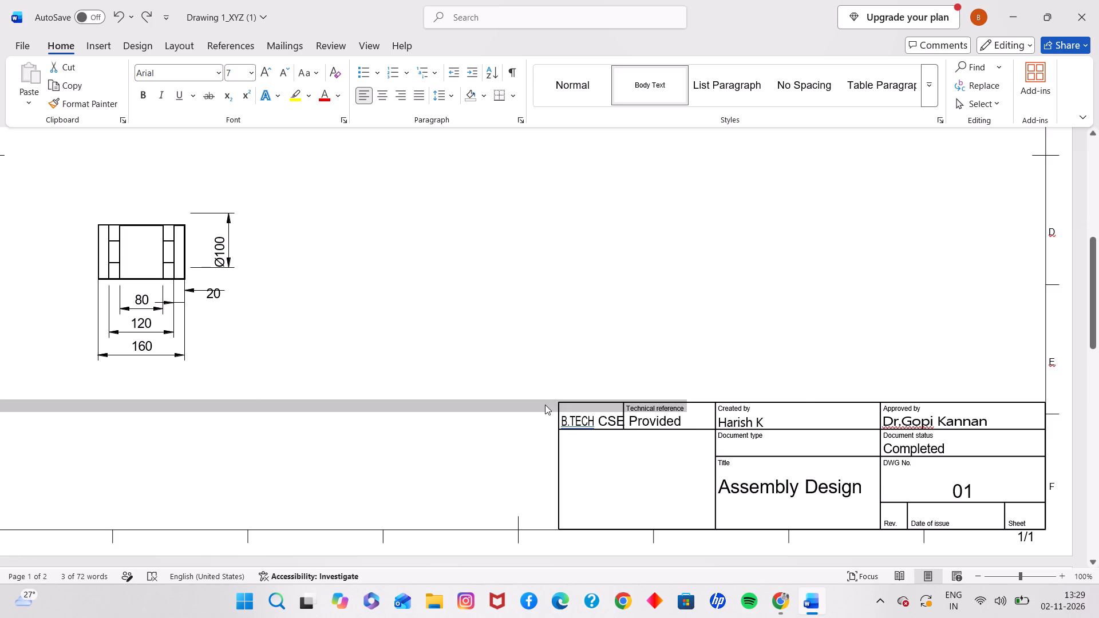
click(545, 405)
click(545, 405)
key(Left)
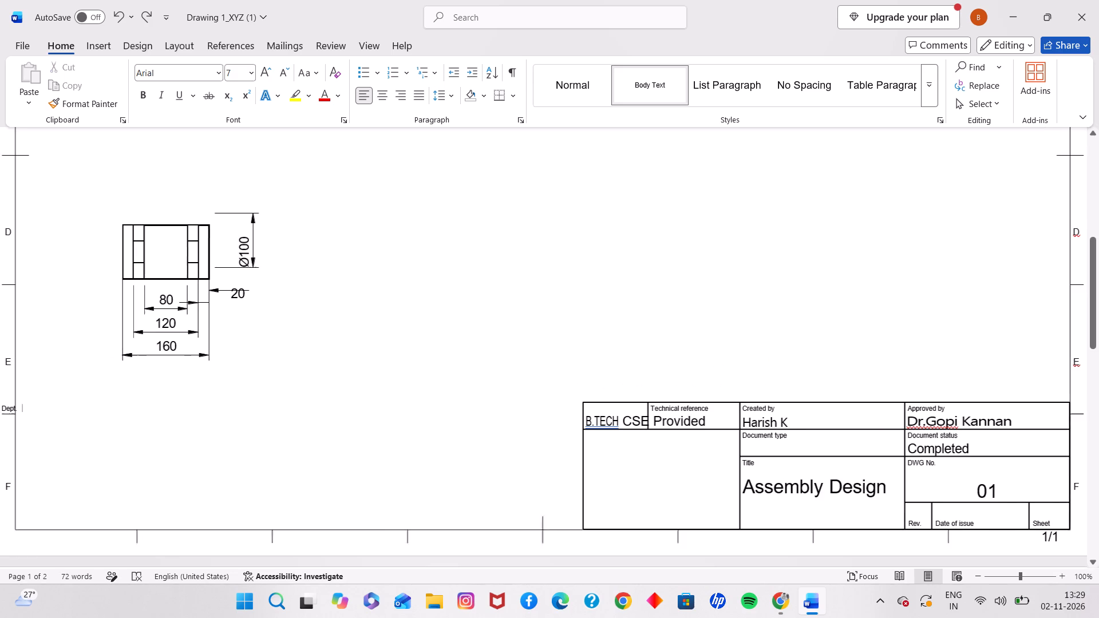
key(Left)
key(BackSpace)
key(BackSpace)
key(BackSpace)
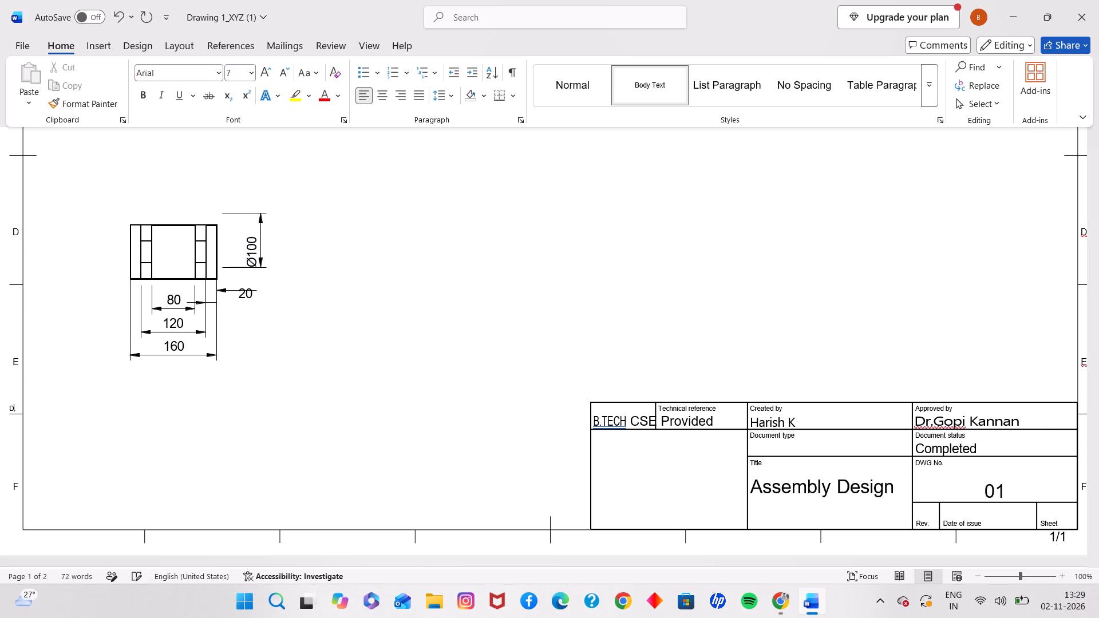
key(BackSpace)
Space the label line across to the title block's first cell and enter Dept. above B.TECH CSE.
key(space)
key(space)
key(d)
key(e)
text(pt)
key(period)
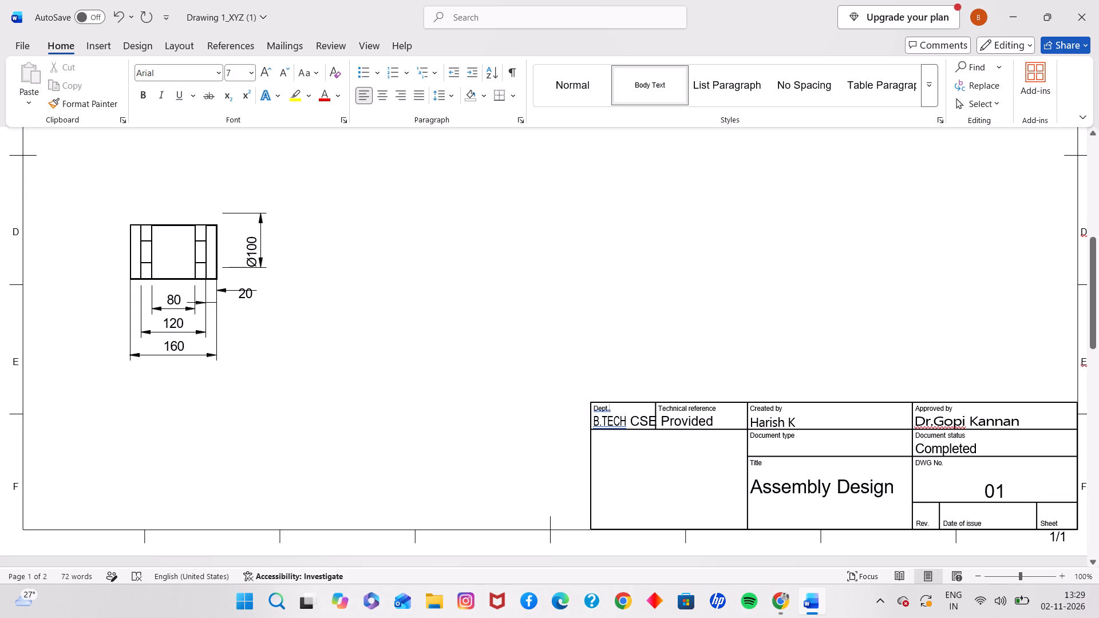
Check the drawing page and save the Drawing 1_XYZ (1) document.
scroll(642, 466, down, 1)
scroll(642, 466, up, 3)
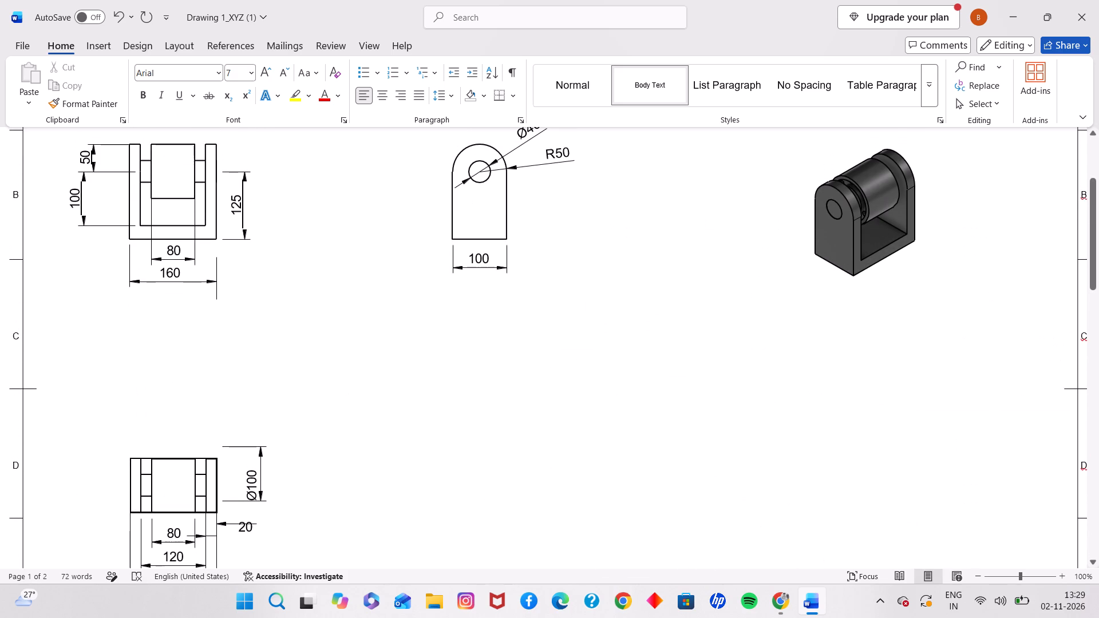
key(ctrl+s)
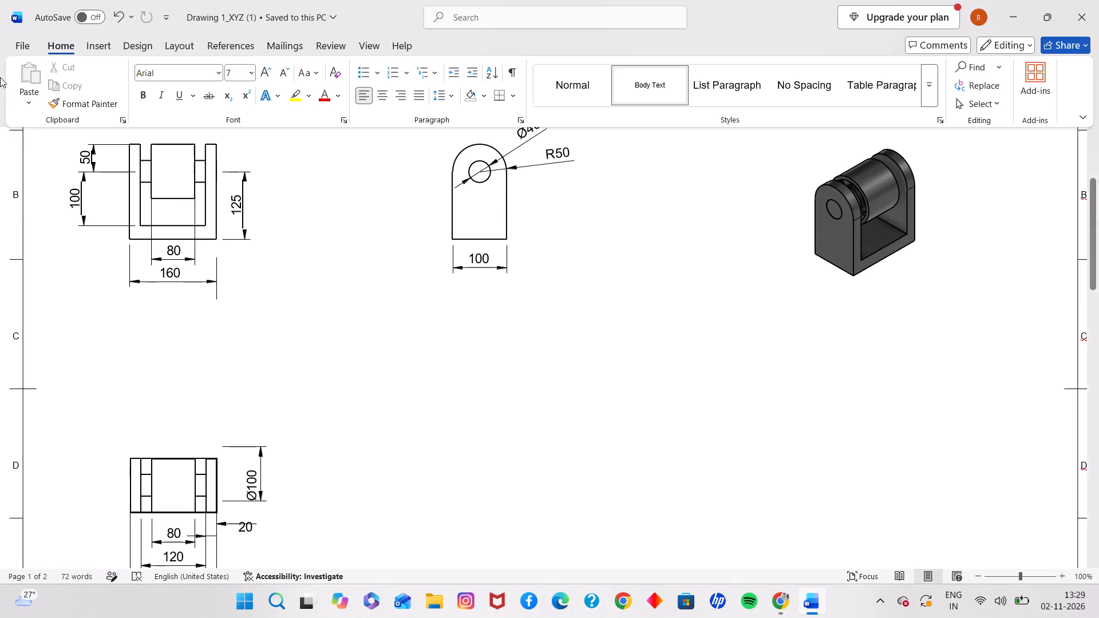
Open the file commands to save a copy of Drawing 1_XYZ (1).
click(22, 46)
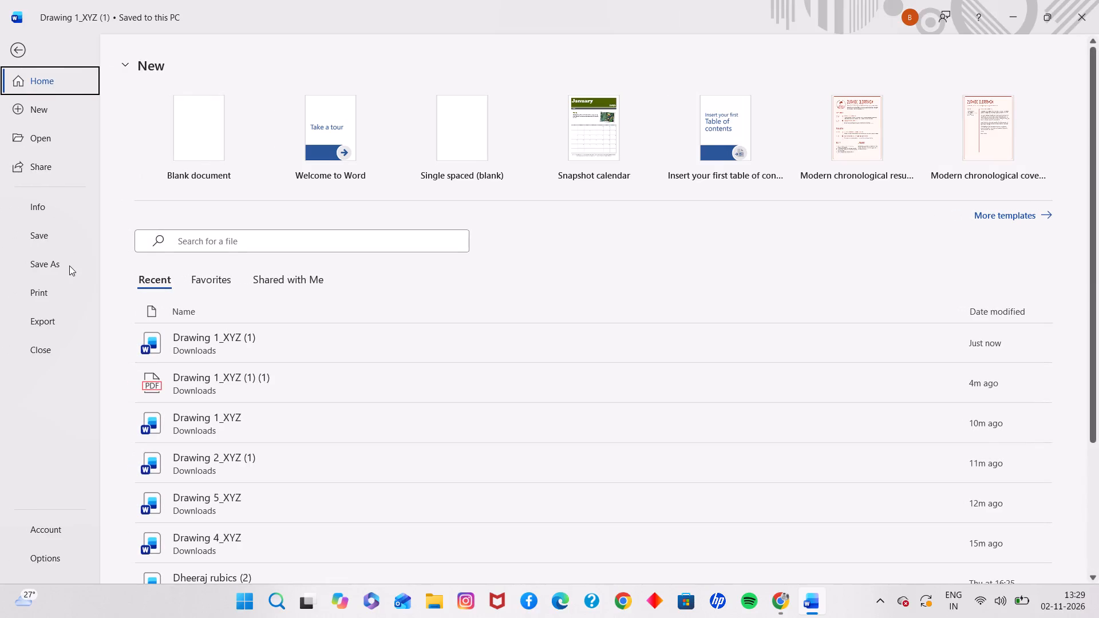
Save the document in the Downloads folder as a Word Document named Drawing 1_XYZ (1).
click(69, 266)
click(408, 172)
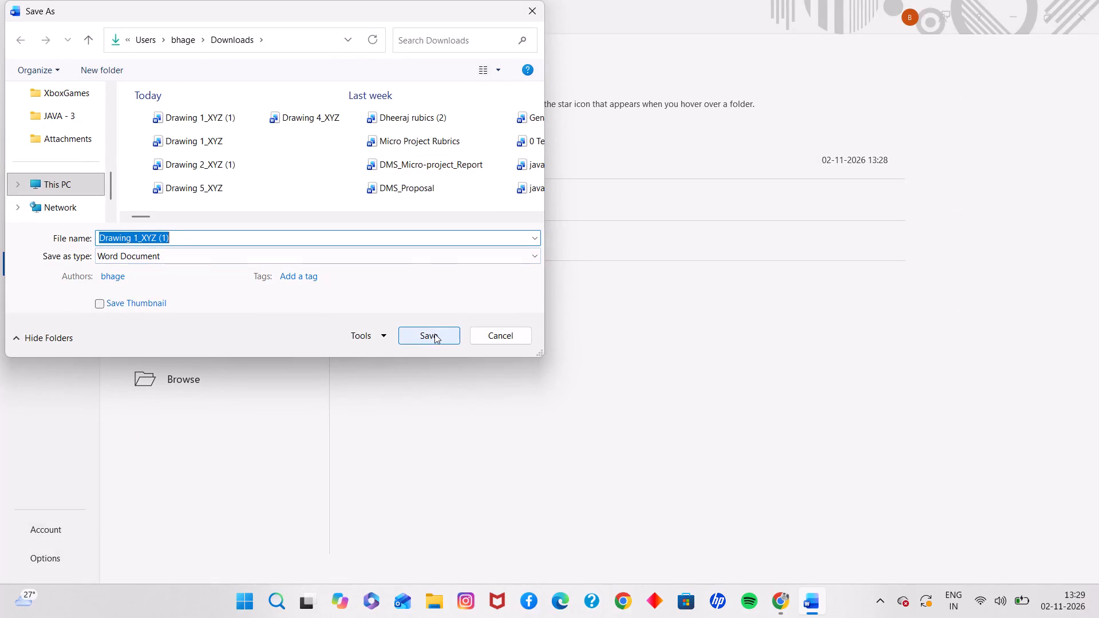
click(434, 333)
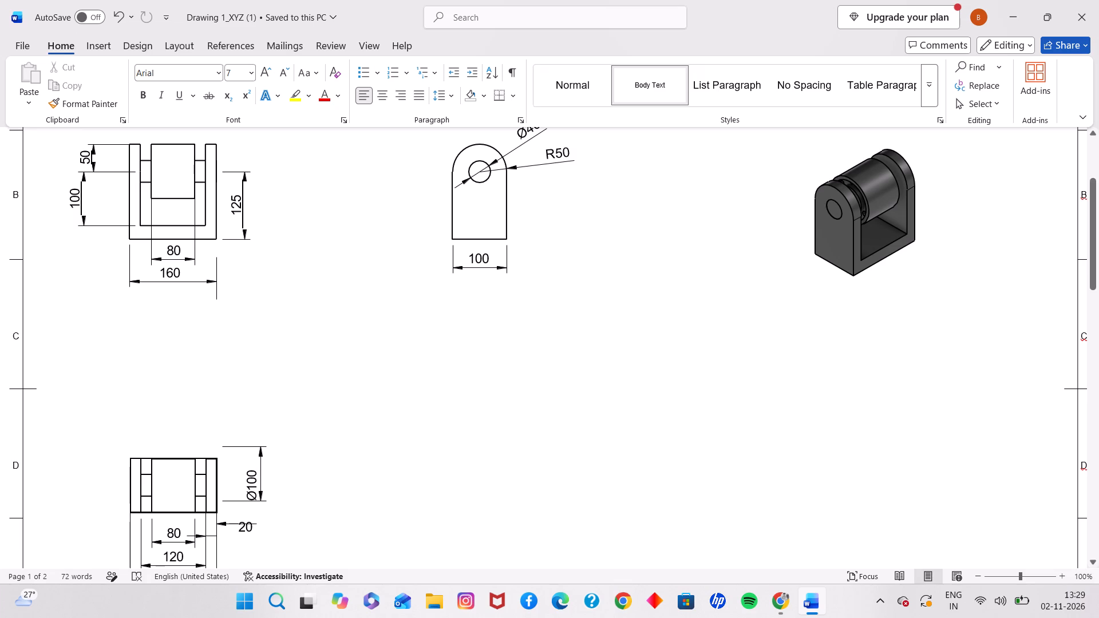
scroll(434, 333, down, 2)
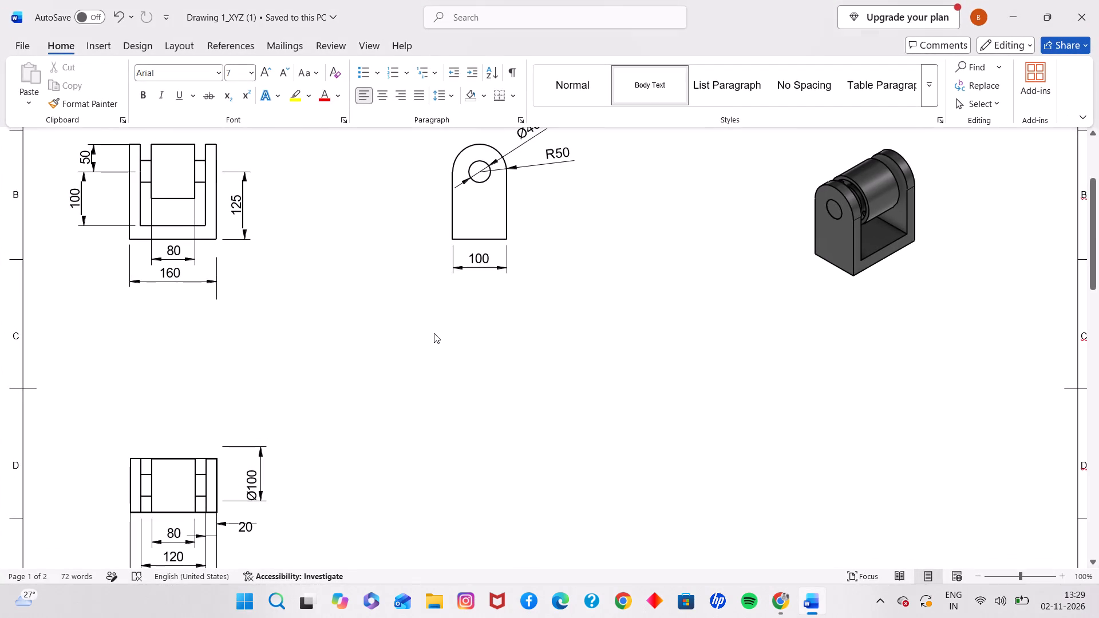
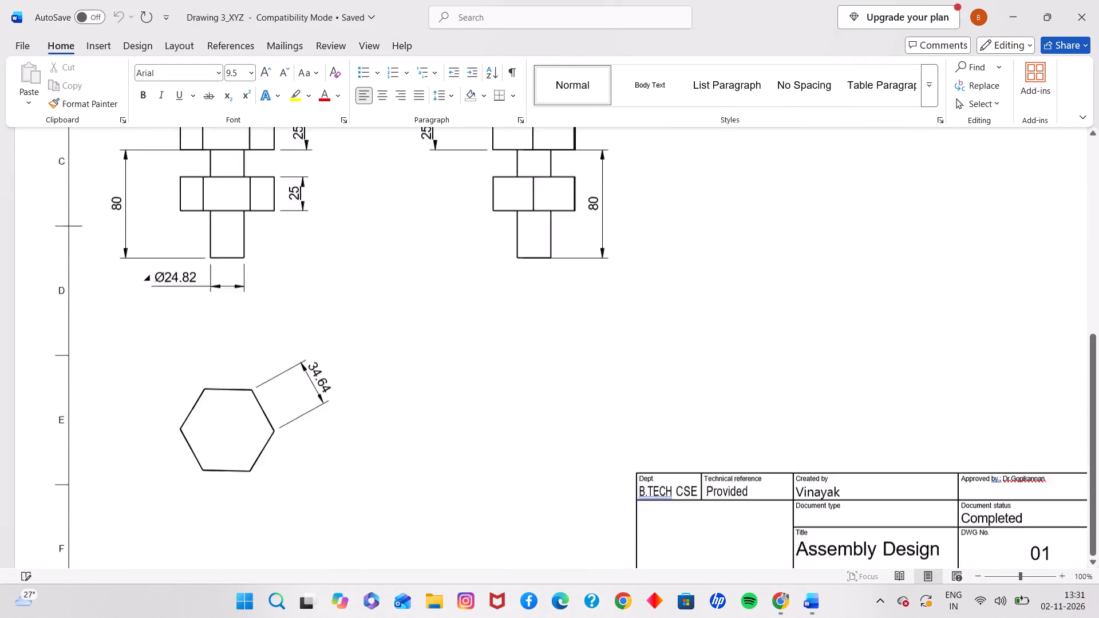
Place the text cursor at the end of the creator's name in the Created by cell of the Drawing 3_XYZ title block.
click(839, 423)
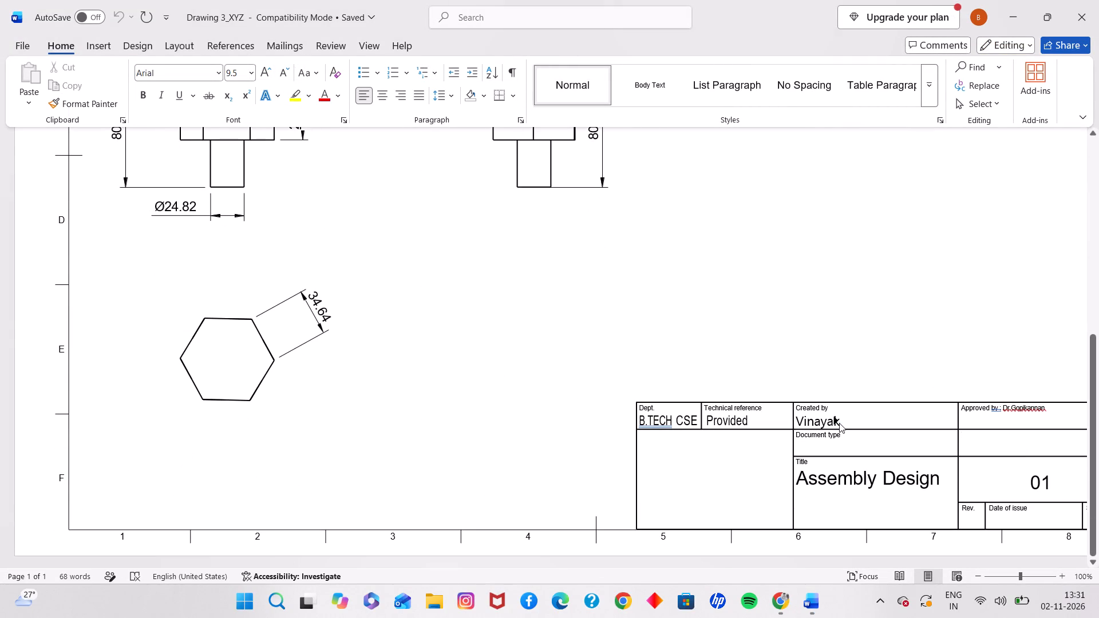
key(Right)
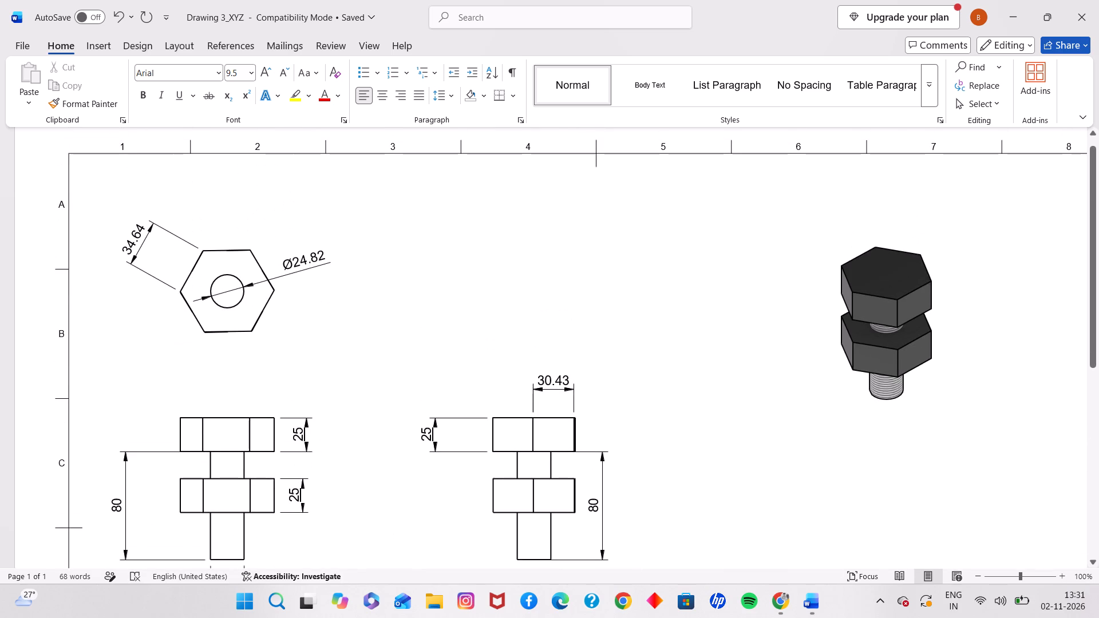
scroll(839, 423, down, 5)
click(834, 424)
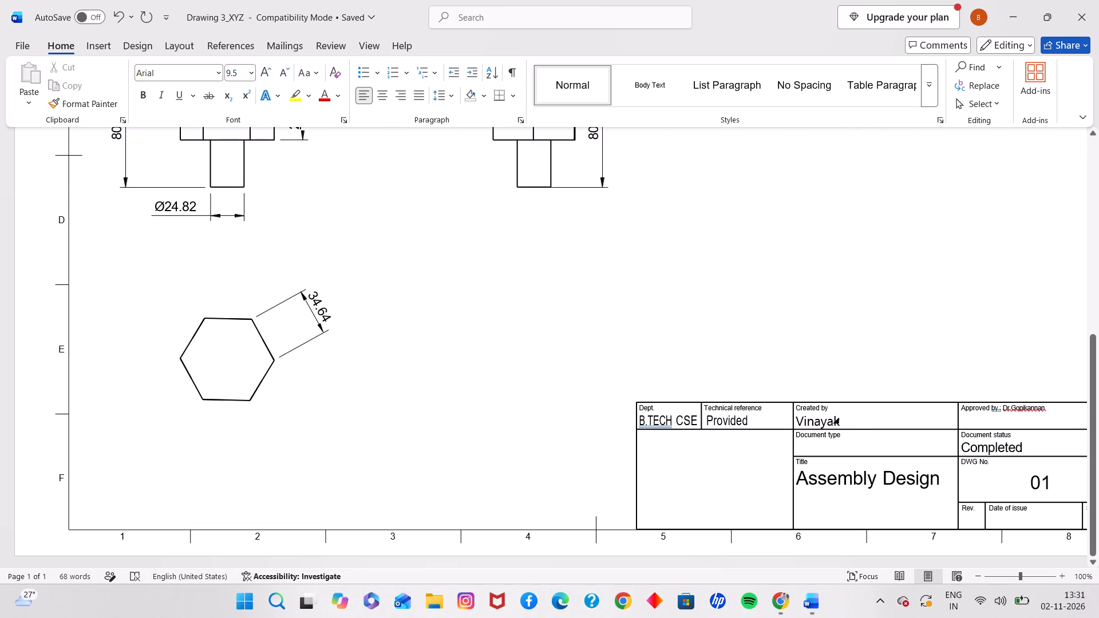
Undo the most recent edits in the Drawing 3_XYZ document.
key(Right)
key(Left)
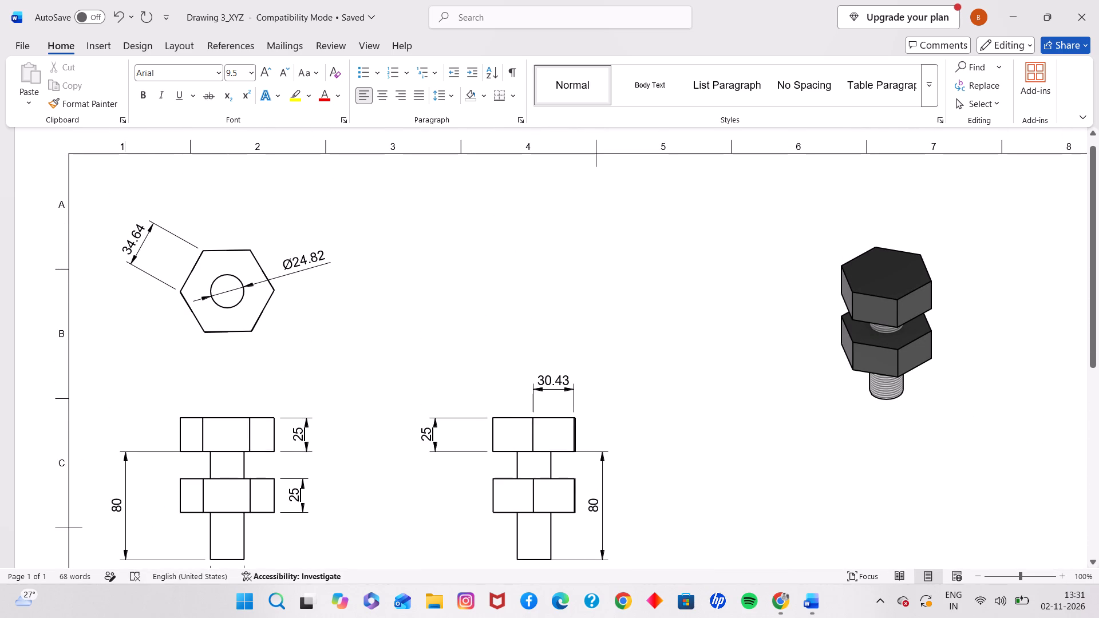
key(ctrl+z)
key(ctrl+z)
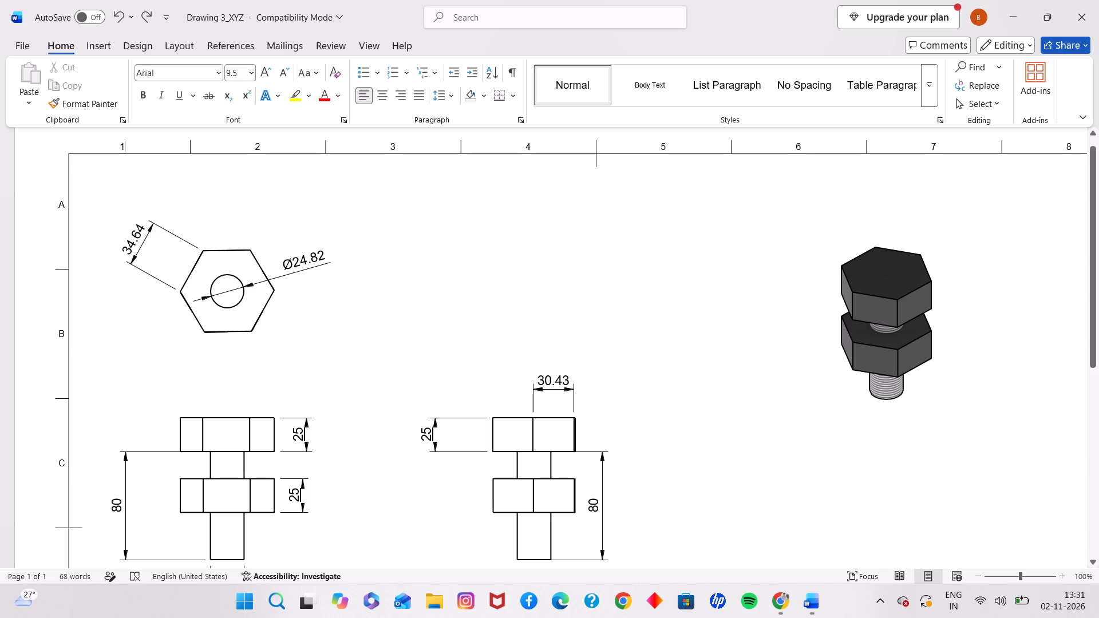
key(ctrl+z)
scroll(843, 423, down, 3)
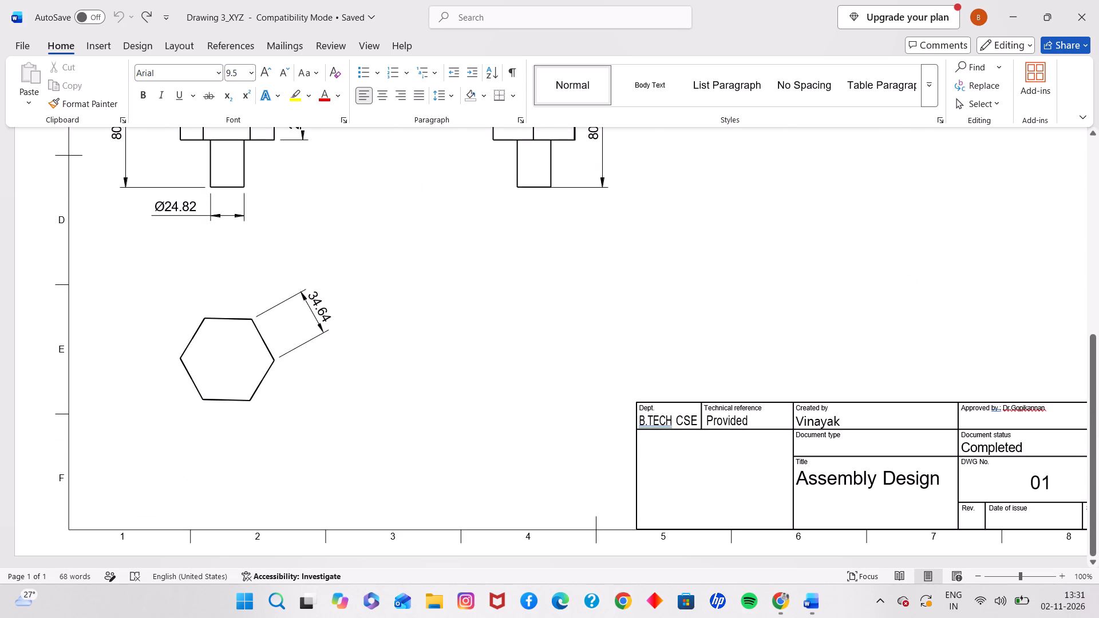
Clear the existing name from the title block's Created by field, above Document type.
click(826, 421)
click(855, 421)
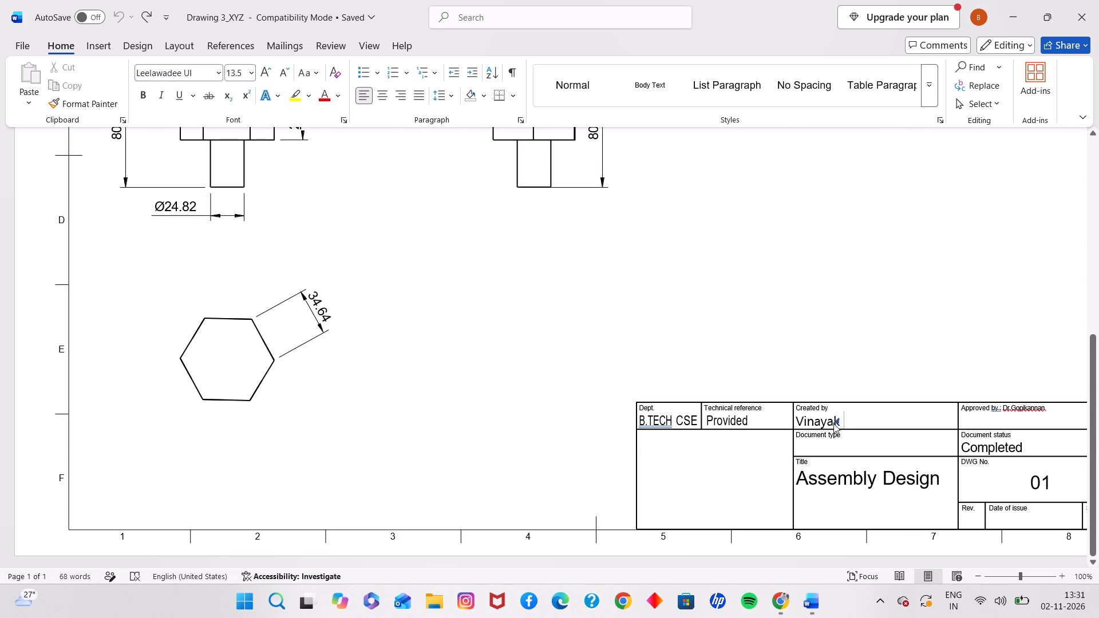
drag(837, 421, 852, 420)
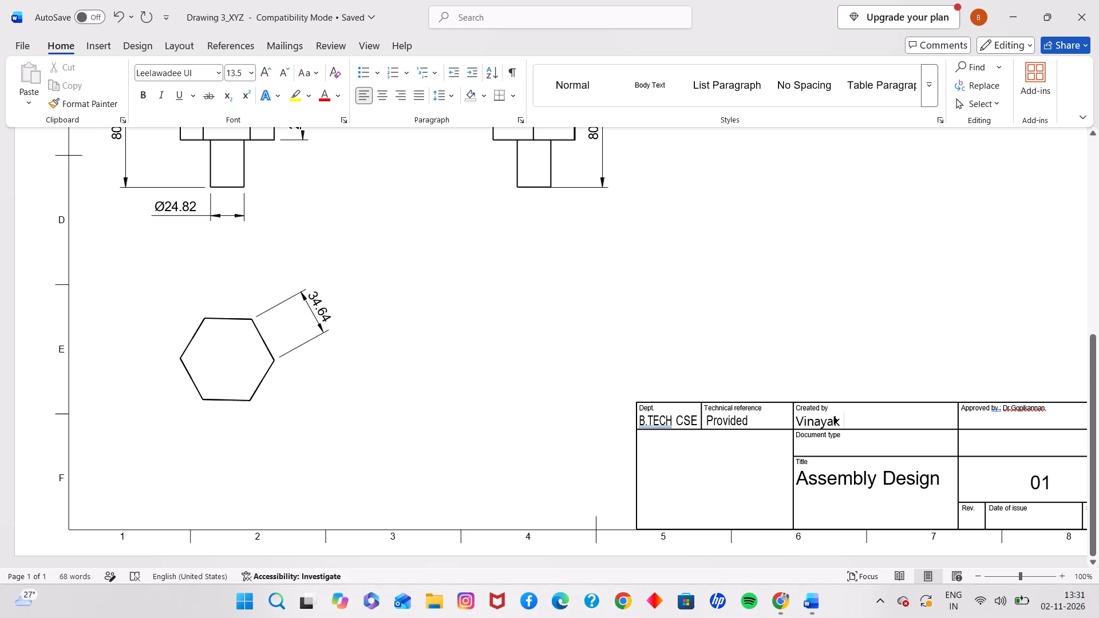
click(836, 423)
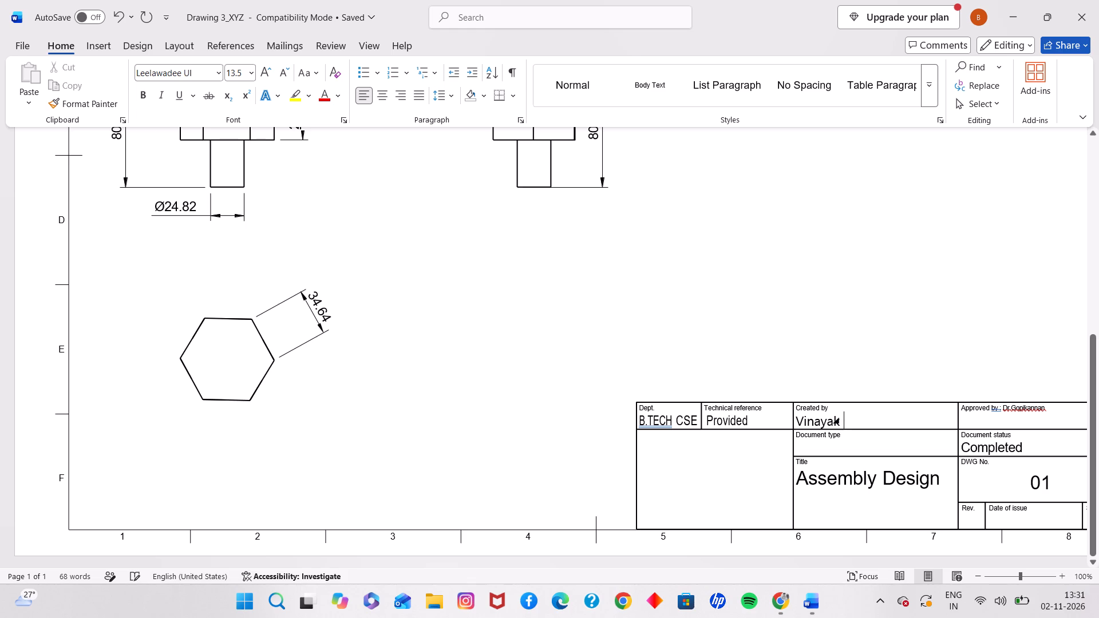
click(837, 424)
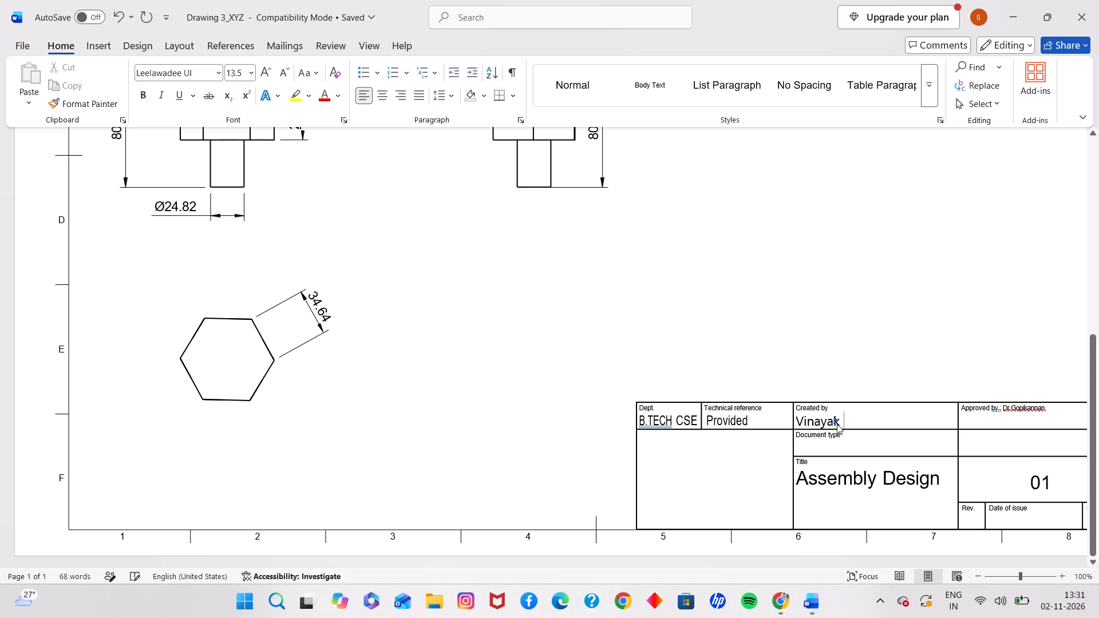
key(space)
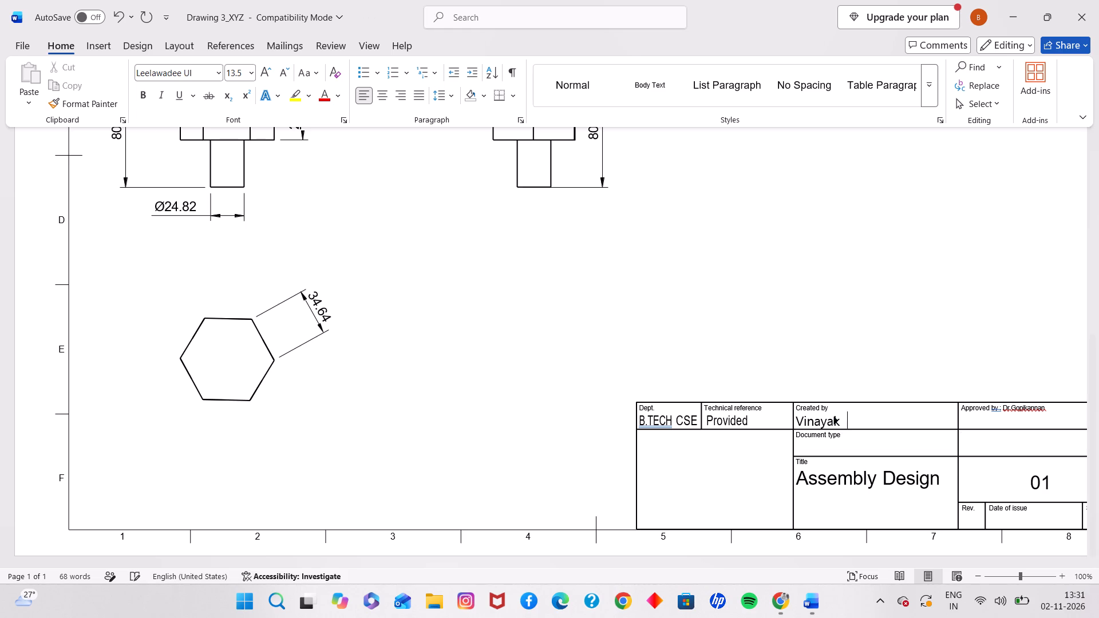
key(space)
click(831, 421)
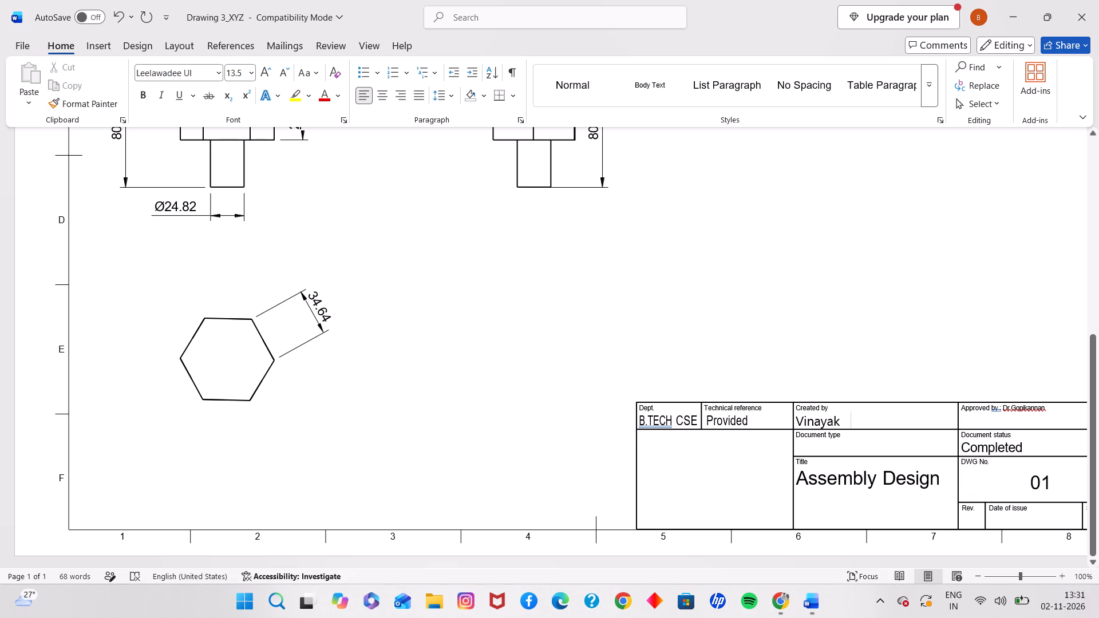
click(815, 422)
key(Right)
key(Right)
key(Right)
key(Right)
key(BackSpace)
key(BackSpace)
key(BackSpace)
key(BackSpace)
key(BackSpace)
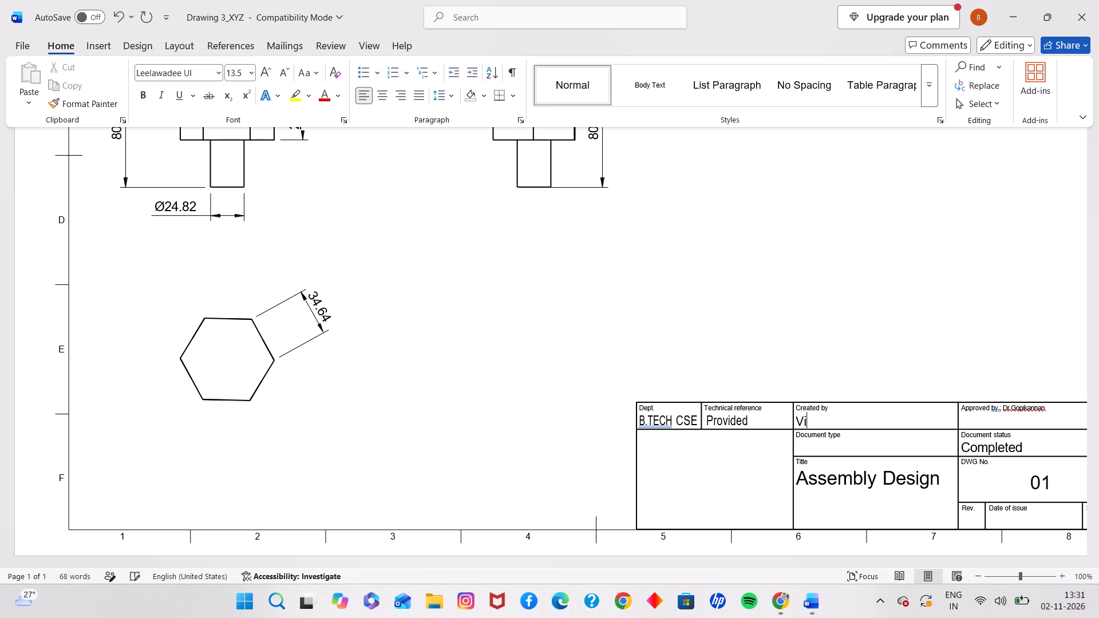
key(BackSpace)
key(BackSpace)
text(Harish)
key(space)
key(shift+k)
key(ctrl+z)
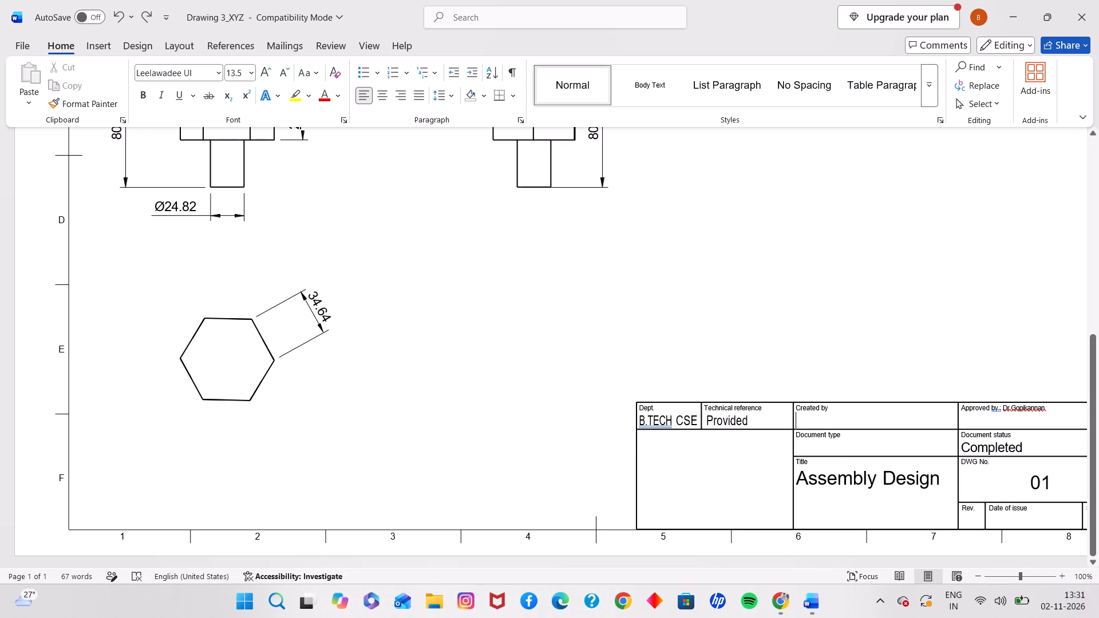
Enter Harish as the name in the title block's Created by field.
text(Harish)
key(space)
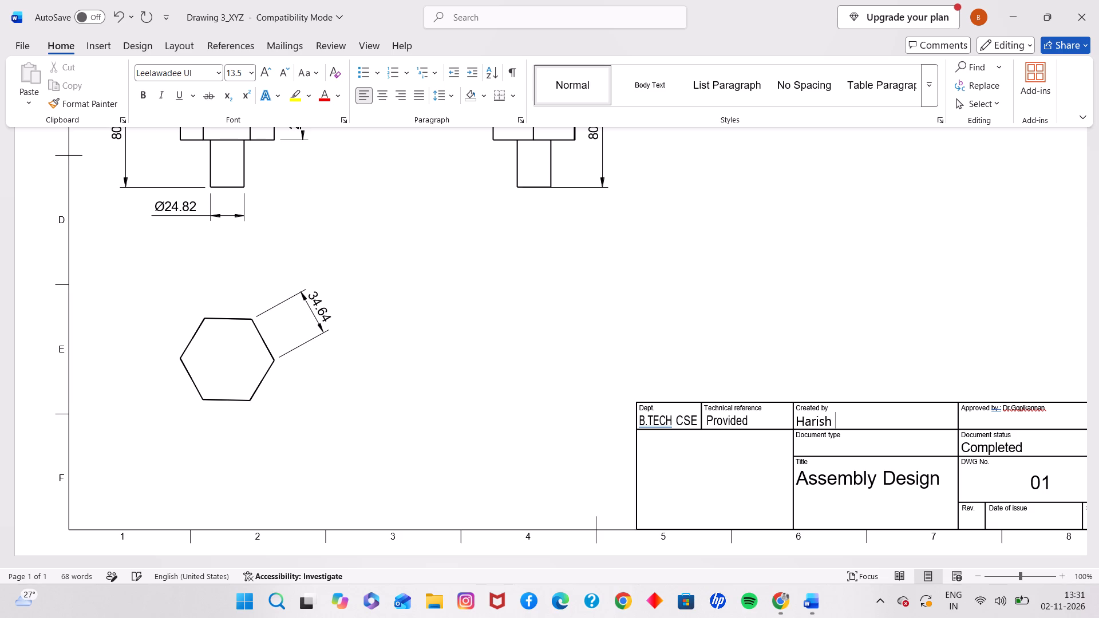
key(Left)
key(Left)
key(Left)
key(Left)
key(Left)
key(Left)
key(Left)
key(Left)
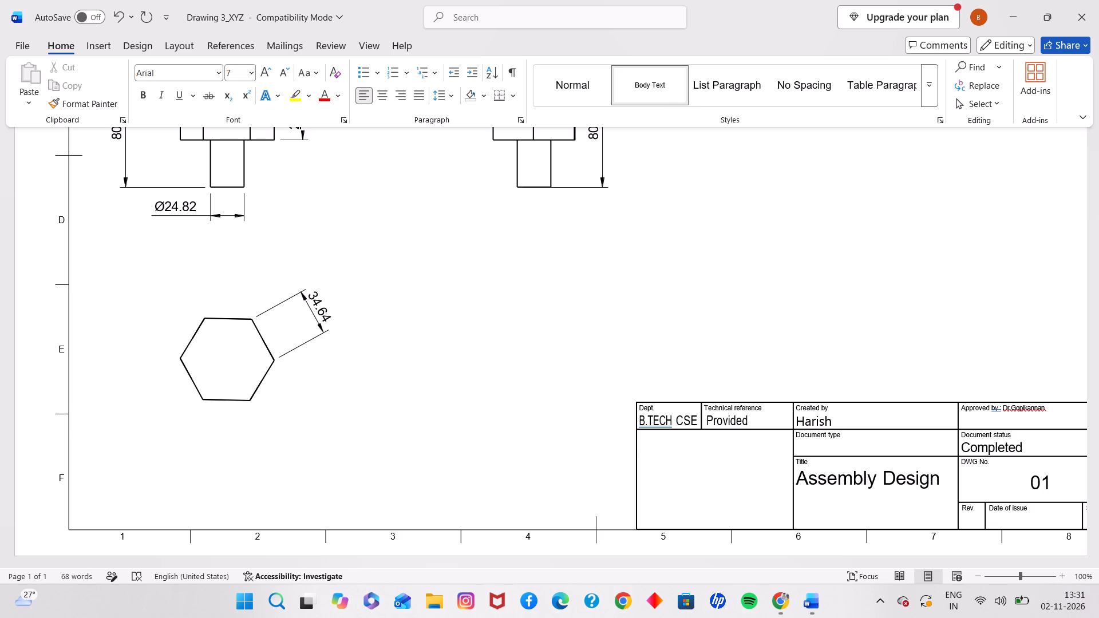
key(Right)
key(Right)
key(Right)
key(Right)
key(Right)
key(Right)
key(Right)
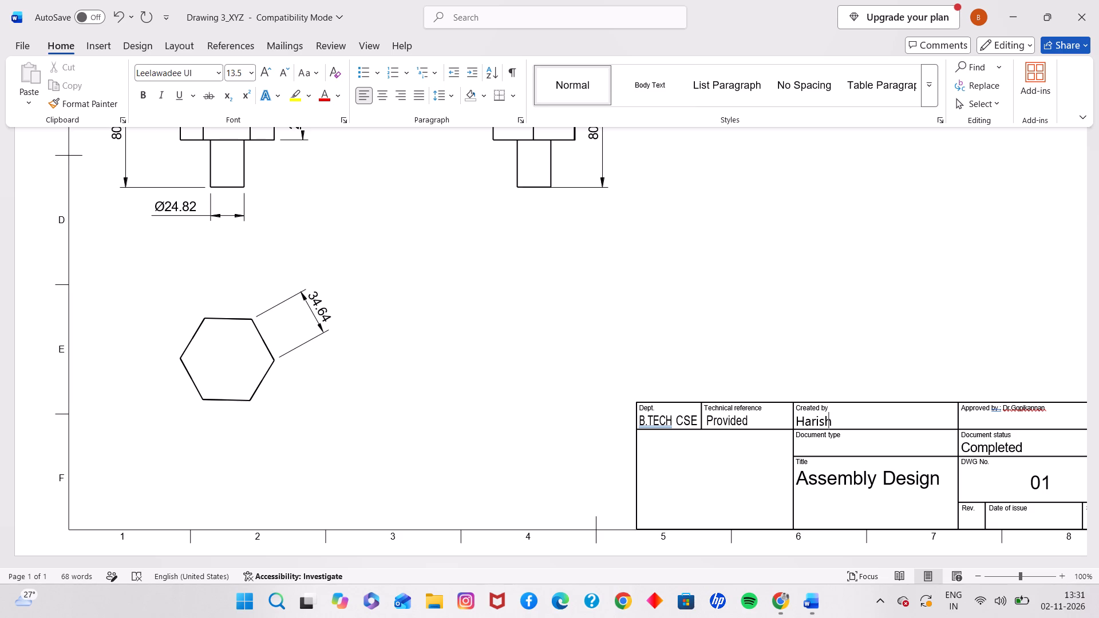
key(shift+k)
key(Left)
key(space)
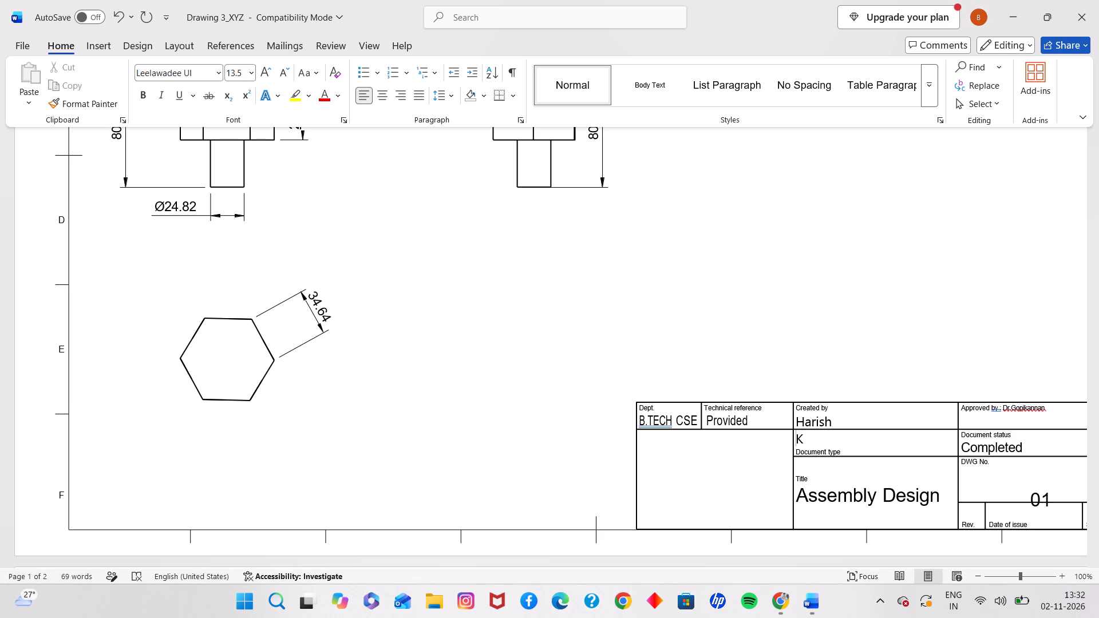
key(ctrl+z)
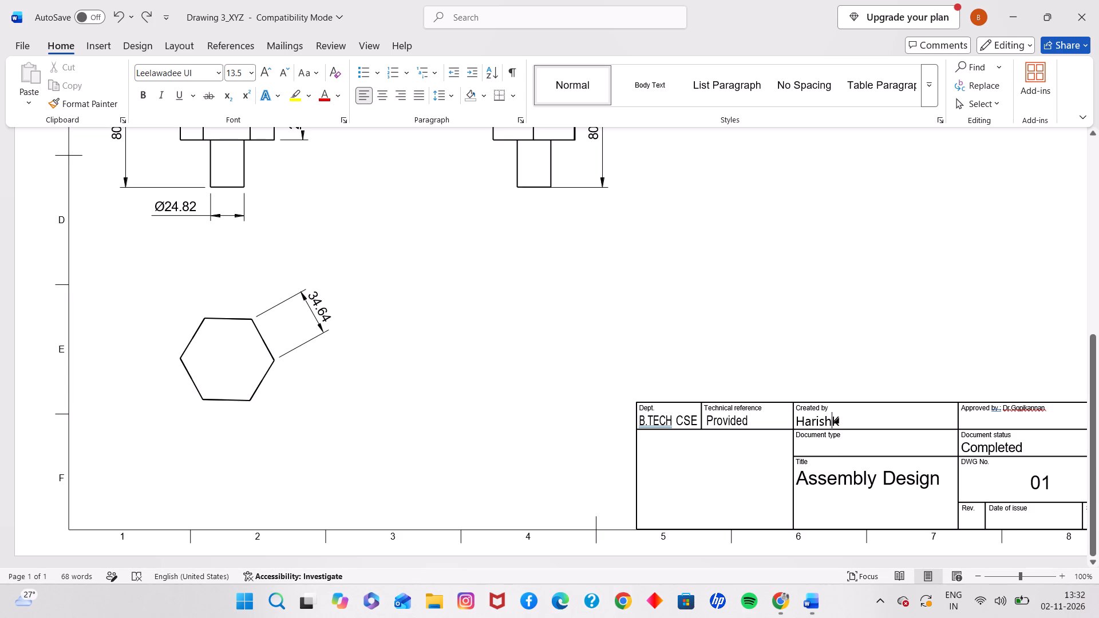
Pad the line after the creator's name with spaces until it reaches the Approved by cell.
click(971, 415)
click(896, 418)
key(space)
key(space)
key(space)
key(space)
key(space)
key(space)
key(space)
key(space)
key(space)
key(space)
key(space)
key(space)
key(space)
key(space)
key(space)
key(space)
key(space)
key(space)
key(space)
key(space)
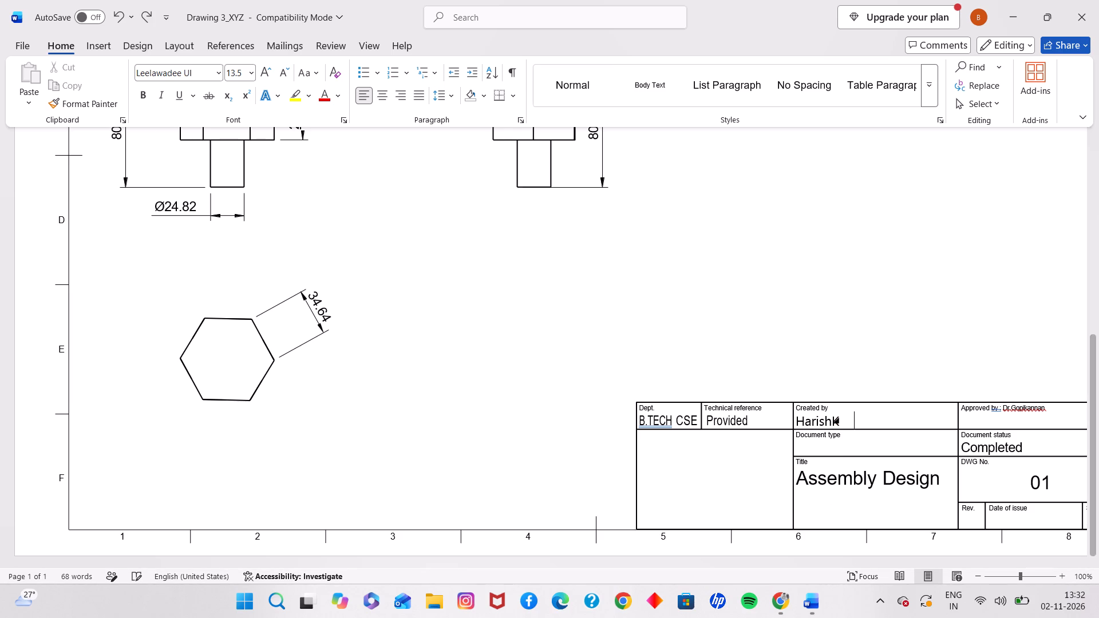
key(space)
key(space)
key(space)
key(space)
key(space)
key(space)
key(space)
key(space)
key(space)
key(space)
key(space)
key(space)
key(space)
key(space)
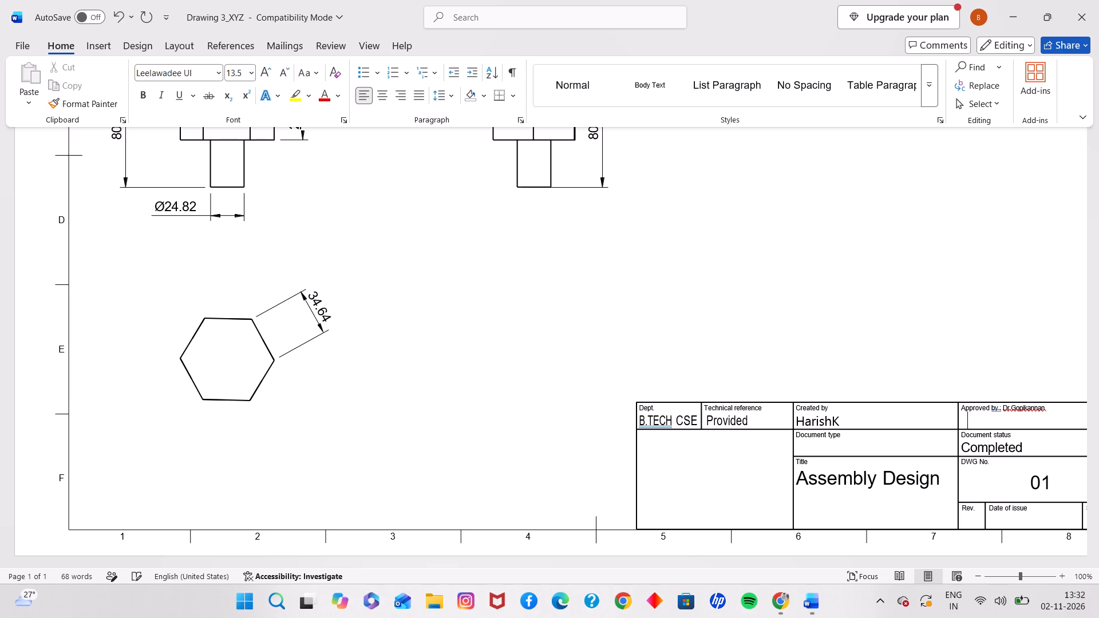
Break the small approver name away from the Approved by label, copy it and delete it from the cell.
click(1001, 409)
click(1001, 409)
key(Return)
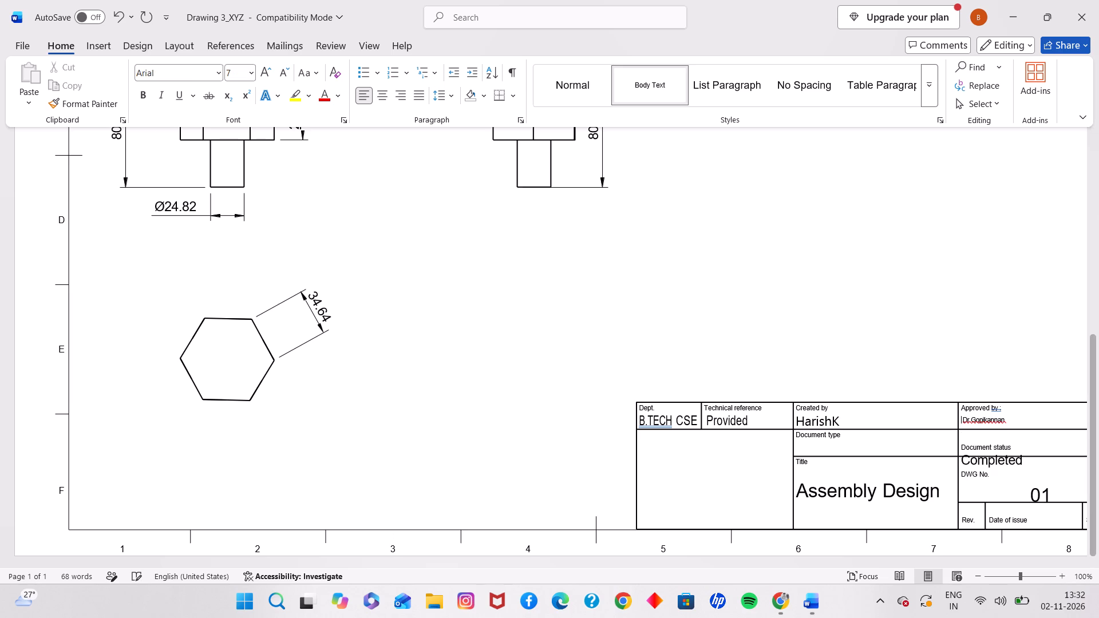
key(Right)
key(Right)
key(Right)
key(Right)
key(Right)
key(Right)
key(Right)
key(Right)
key(Right)
key(Right)
key(Right)
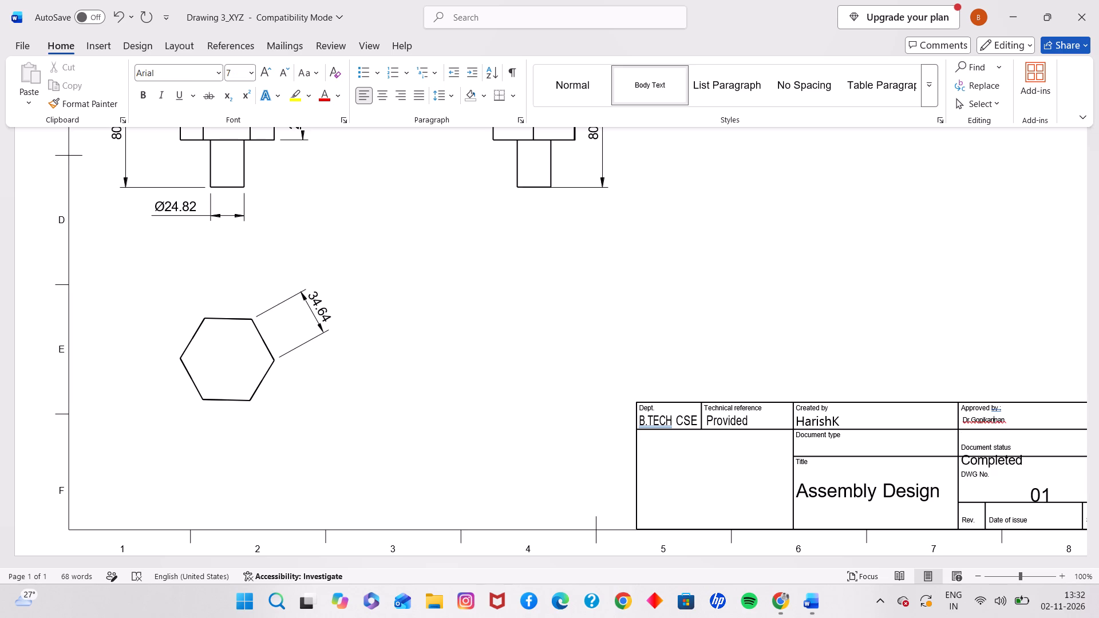
key(Right)
key(Right)
key(Right)
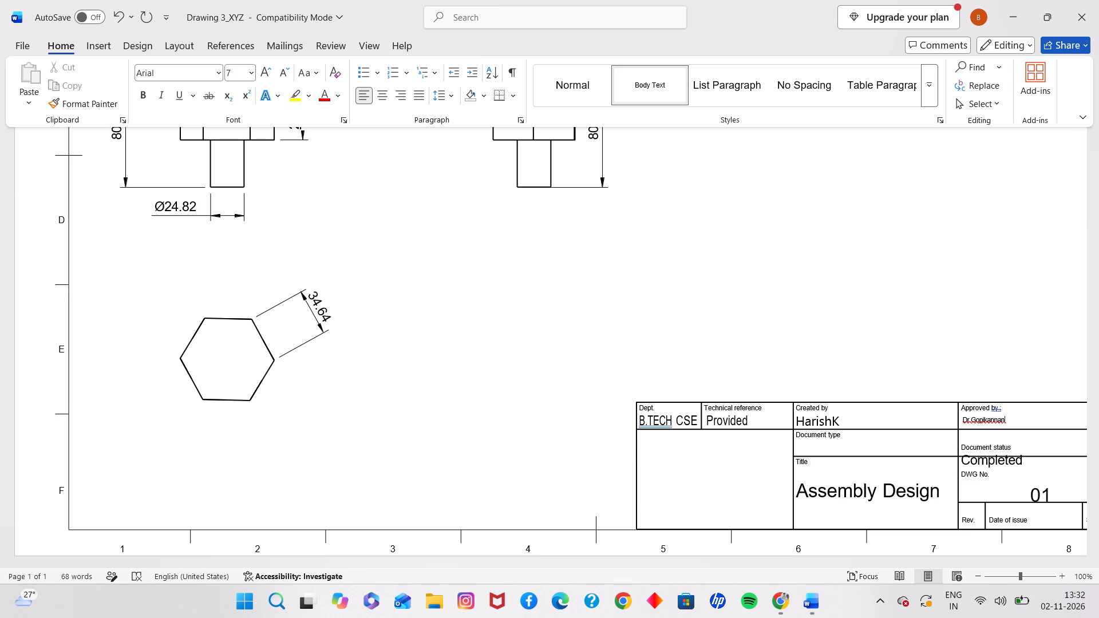
click(991, 417)
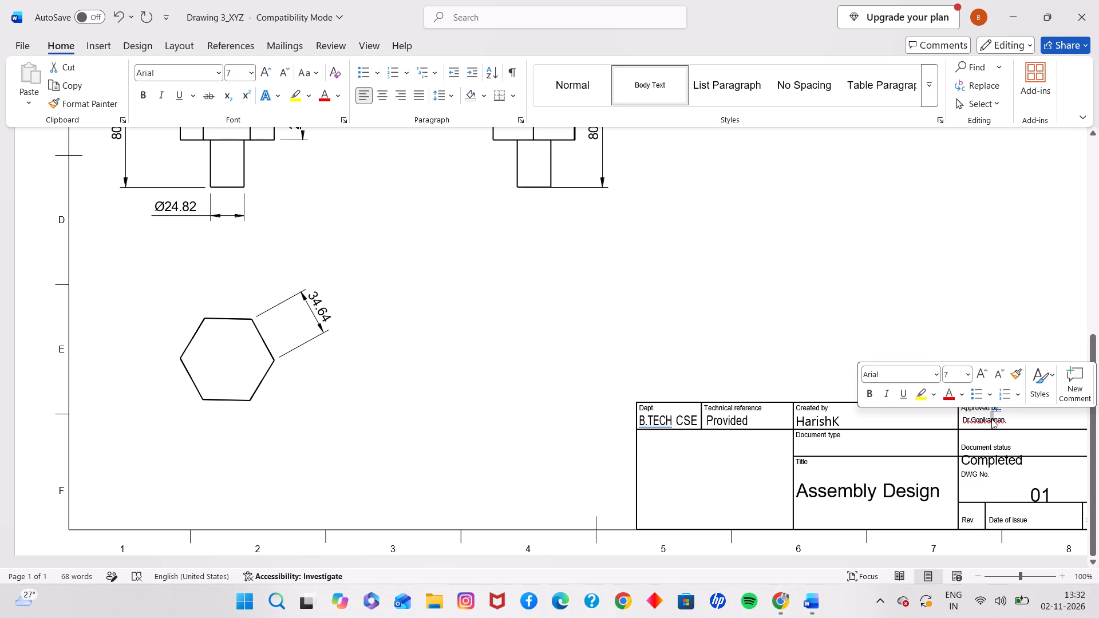
triple_click(990, 419)
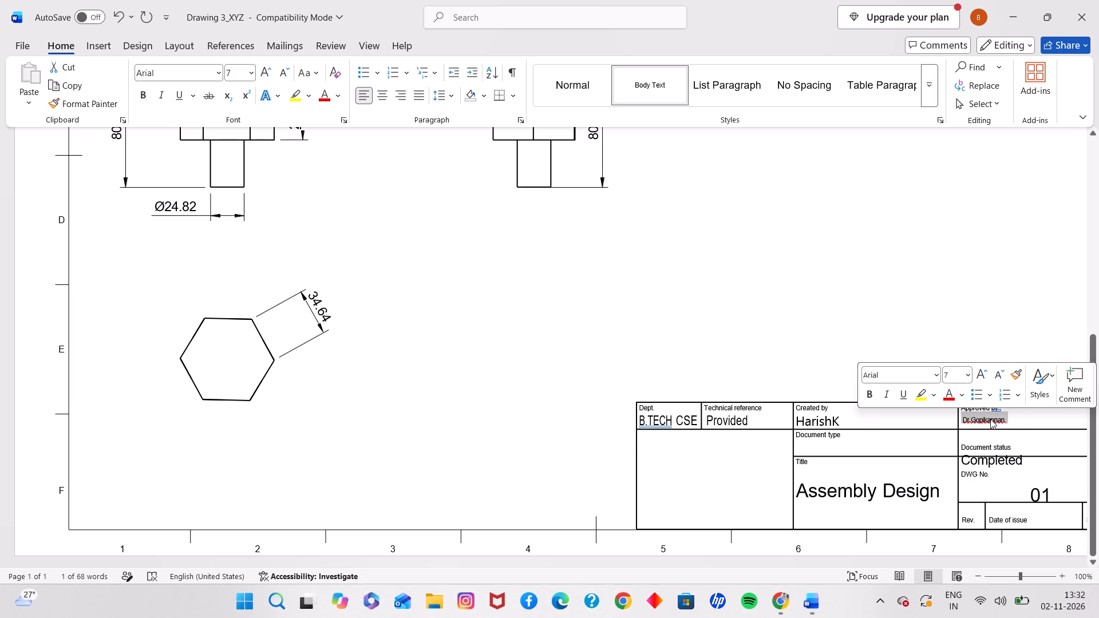
key(ctrl+c)
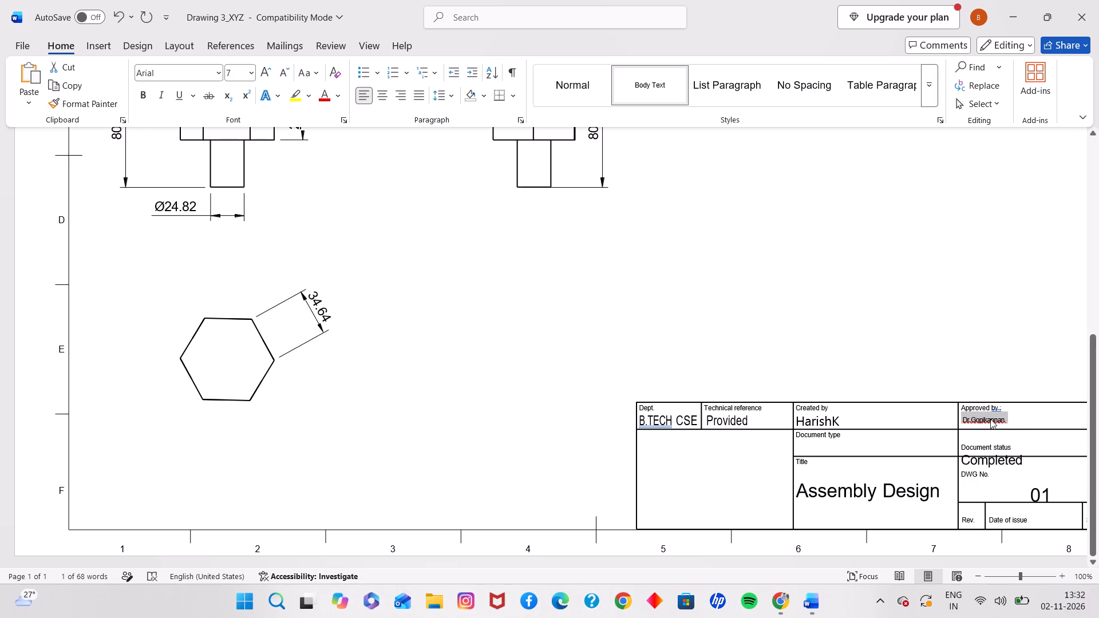
key(BackSpace)
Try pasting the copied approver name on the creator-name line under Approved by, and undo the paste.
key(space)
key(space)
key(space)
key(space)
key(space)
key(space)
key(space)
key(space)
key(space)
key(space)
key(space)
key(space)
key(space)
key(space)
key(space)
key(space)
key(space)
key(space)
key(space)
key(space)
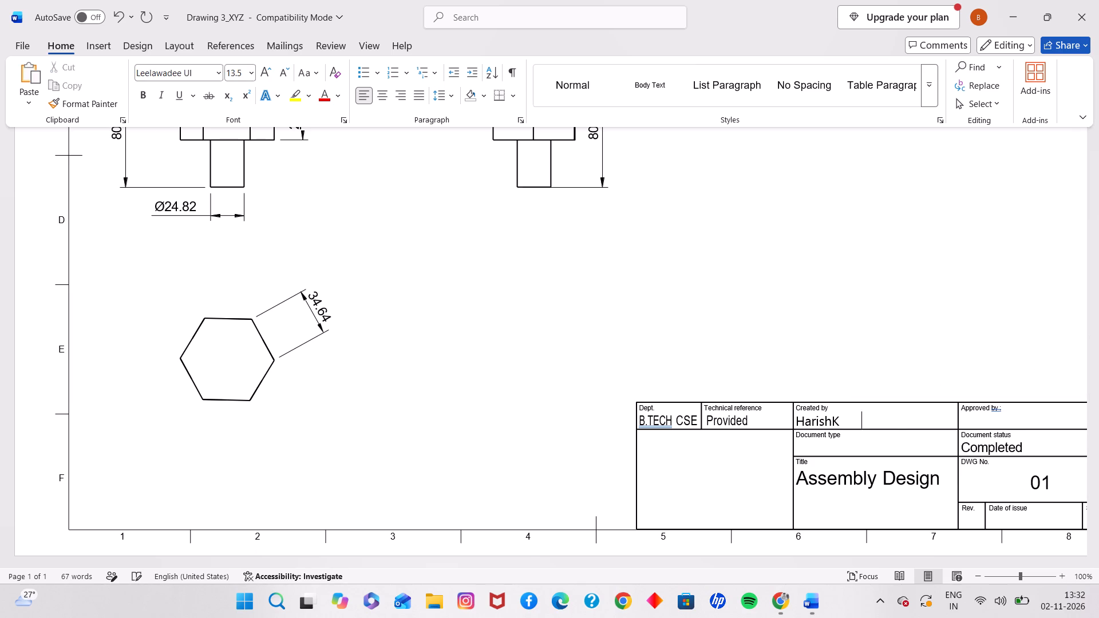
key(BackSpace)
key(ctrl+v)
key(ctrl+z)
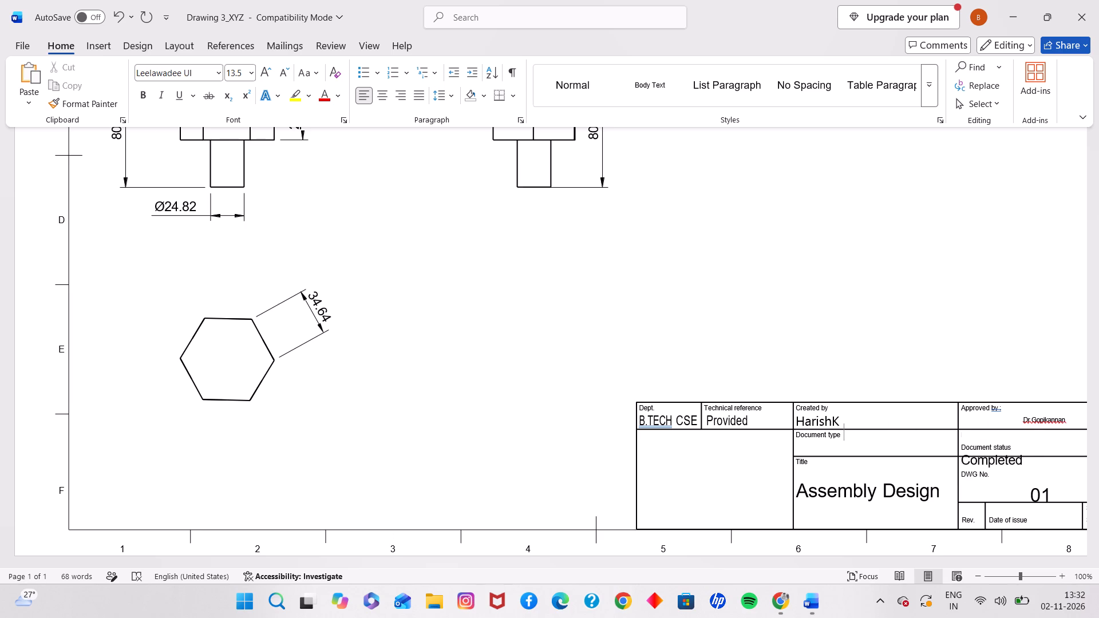
Enter the approver's name with the title Dr. under Approved by, spaced across from the creator's name on the same line.
click(899, 422)
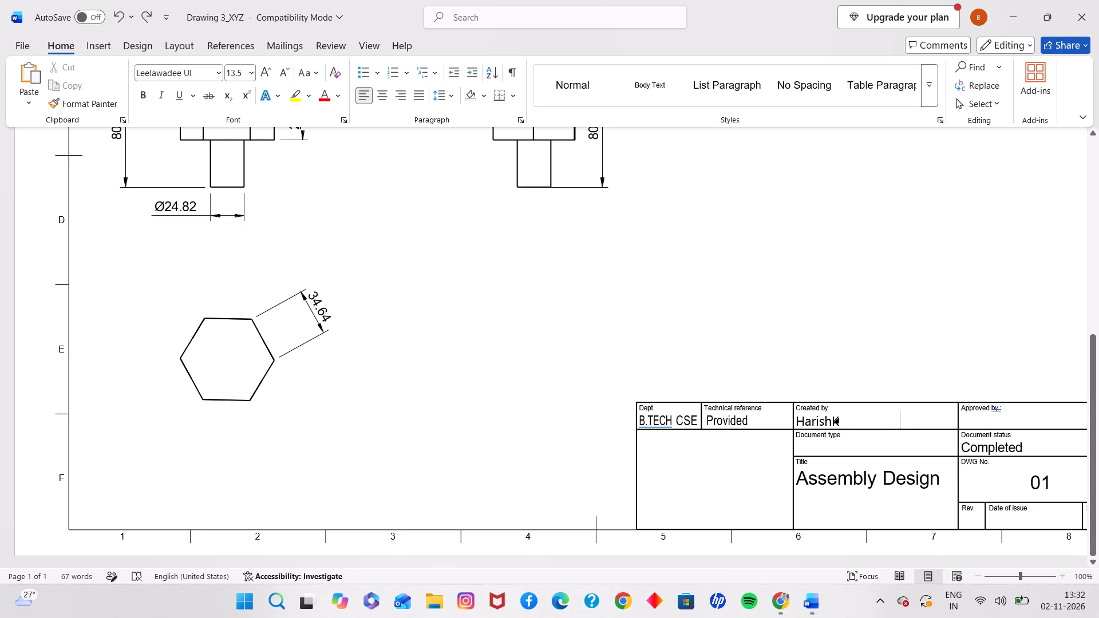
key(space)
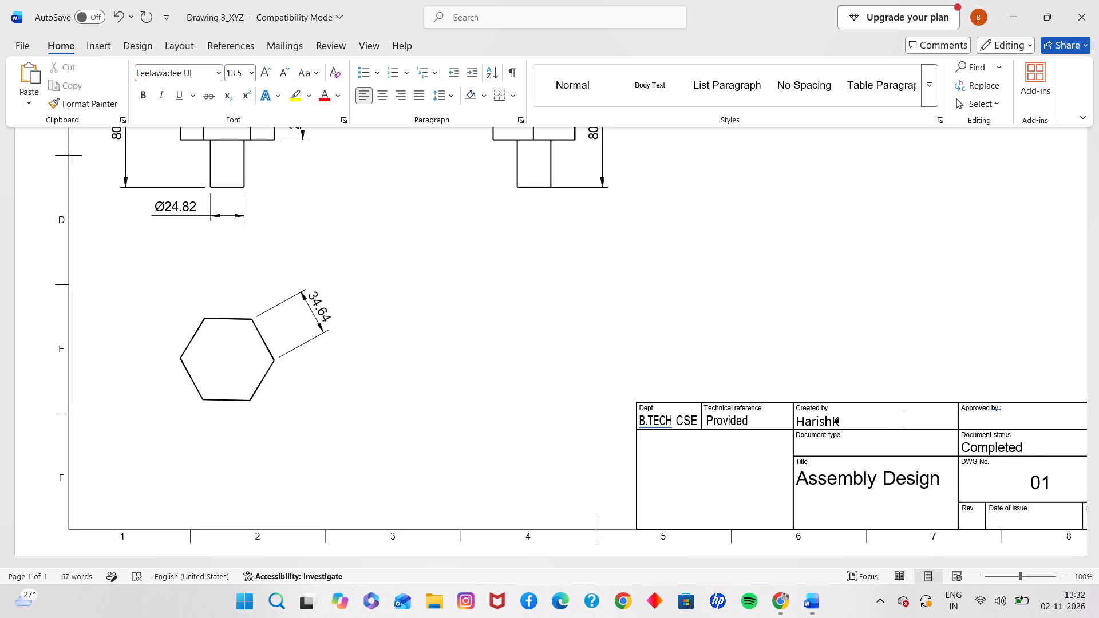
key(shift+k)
key(BackSpace)
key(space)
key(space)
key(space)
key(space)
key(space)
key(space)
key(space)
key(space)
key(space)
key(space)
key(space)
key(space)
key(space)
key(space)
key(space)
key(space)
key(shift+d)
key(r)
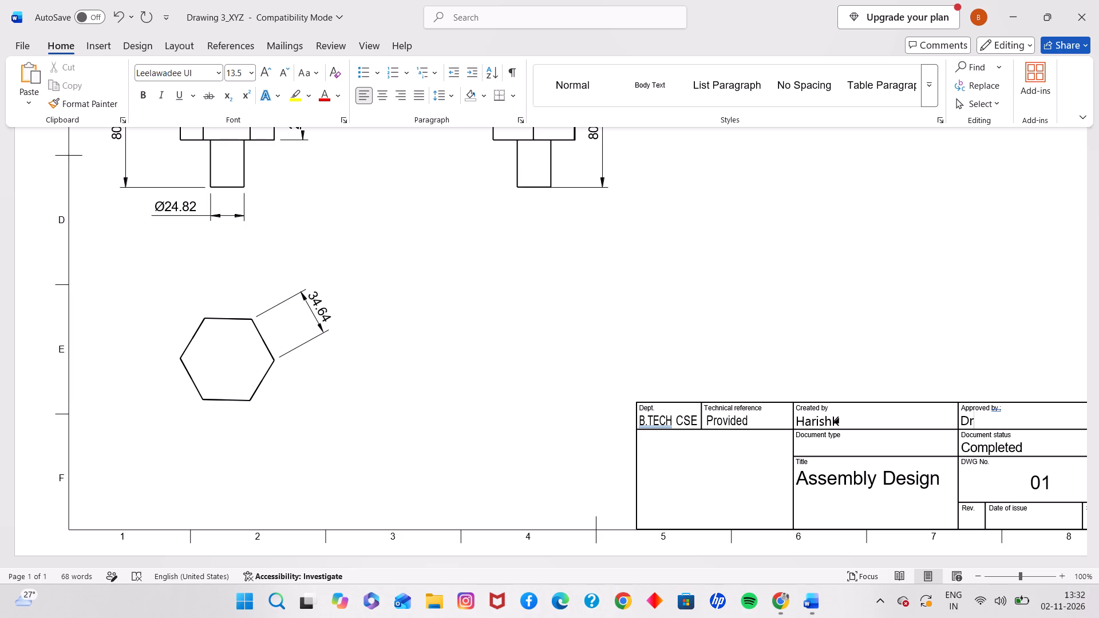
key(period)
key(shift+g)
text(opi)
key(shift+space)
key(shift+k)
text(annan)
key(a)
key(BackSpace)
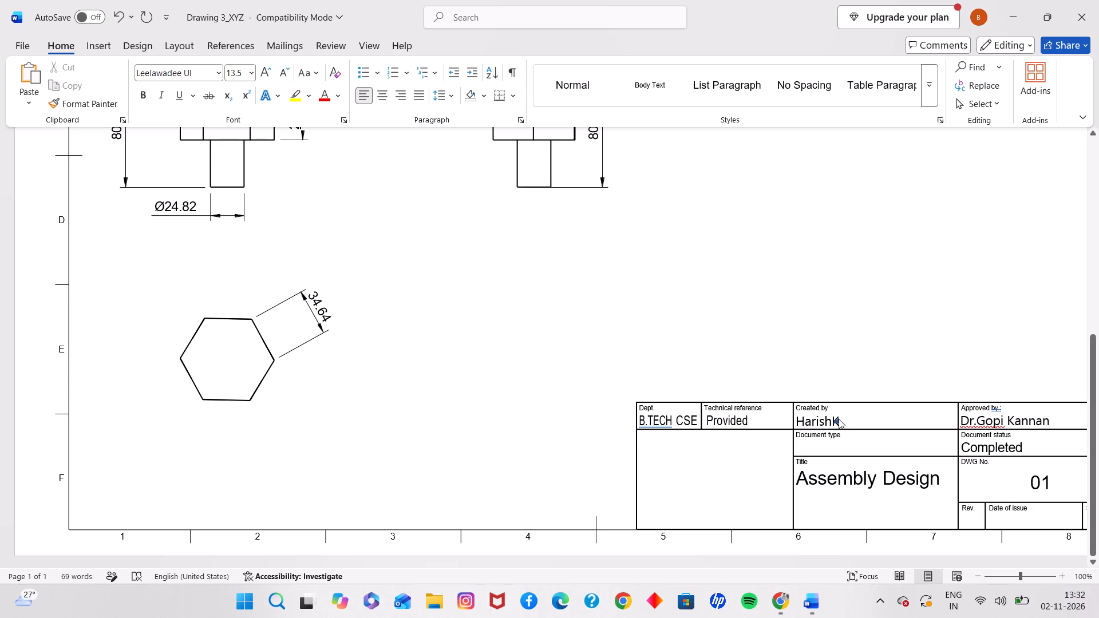
Save the edited Drawing 3_XYZ document.
scroll(886, 415, down, 2)
scroll(886, 415, up, 1)
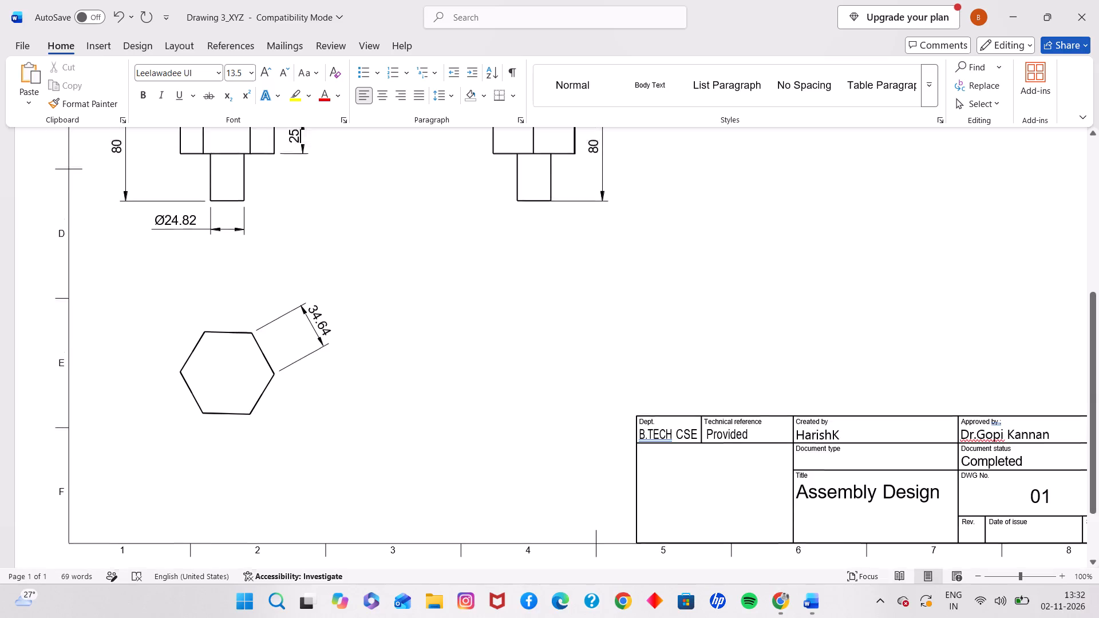
scroll(886, 415, up, 2)
scroll(886, 415, down, 4)
key(ctrl+s)
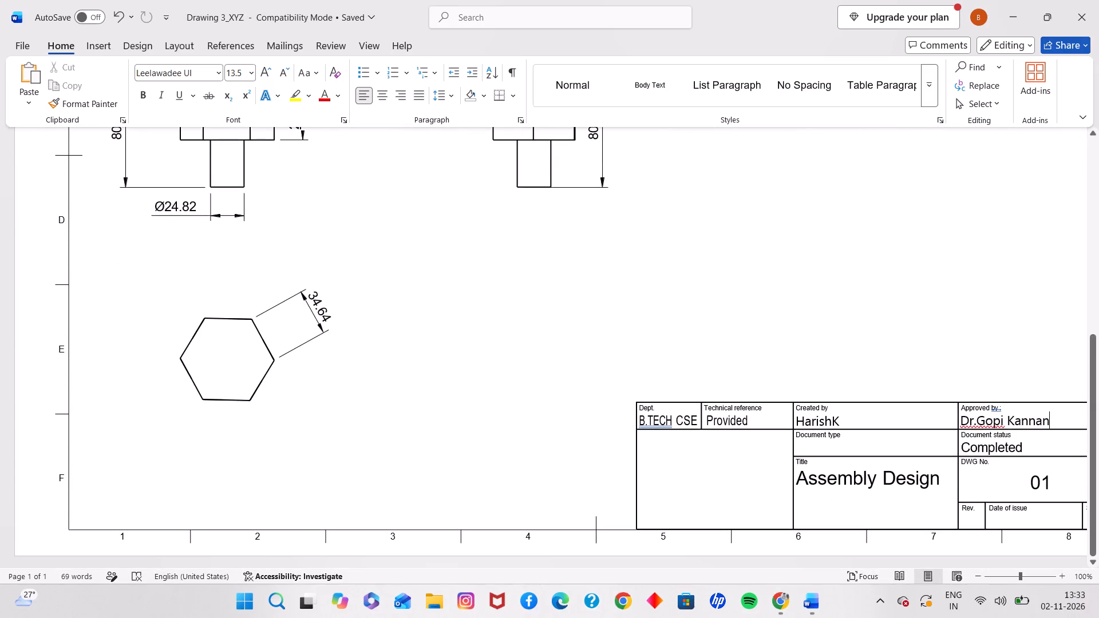
Save Drawing 3_XYZ to the Downloads folder as a Word Document under the same file name.
click(18, 42)
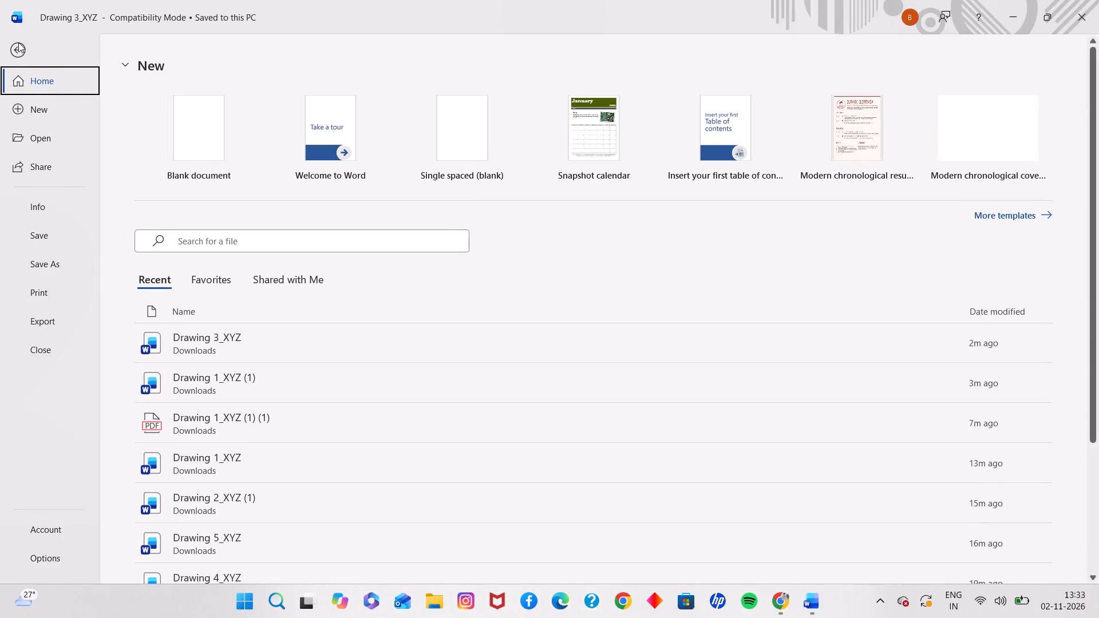
click(48, 264)
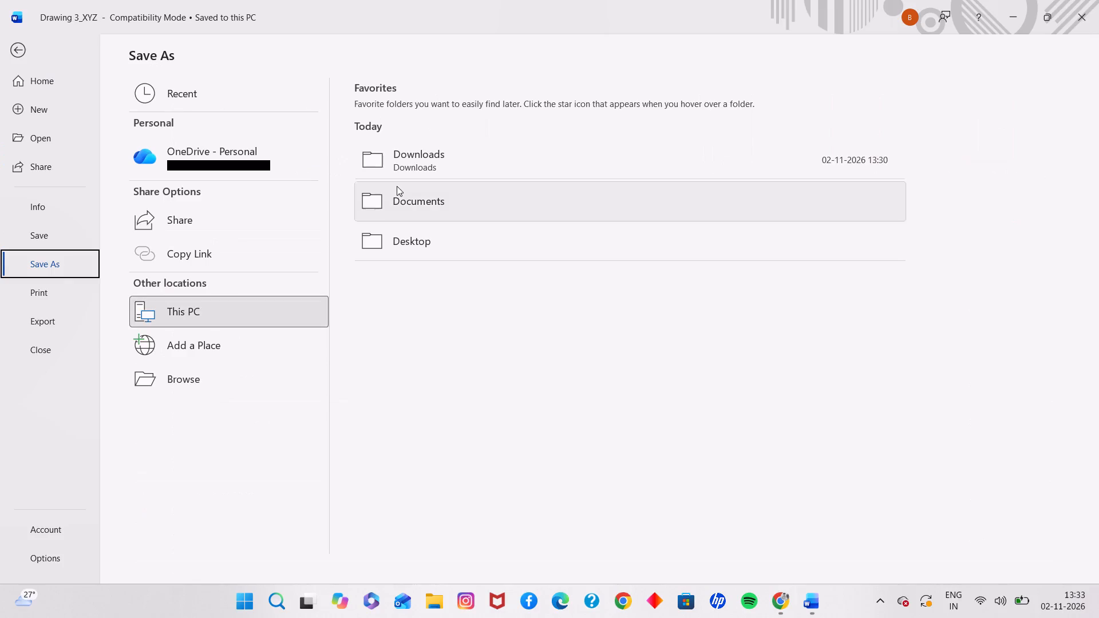
click(417, 170)
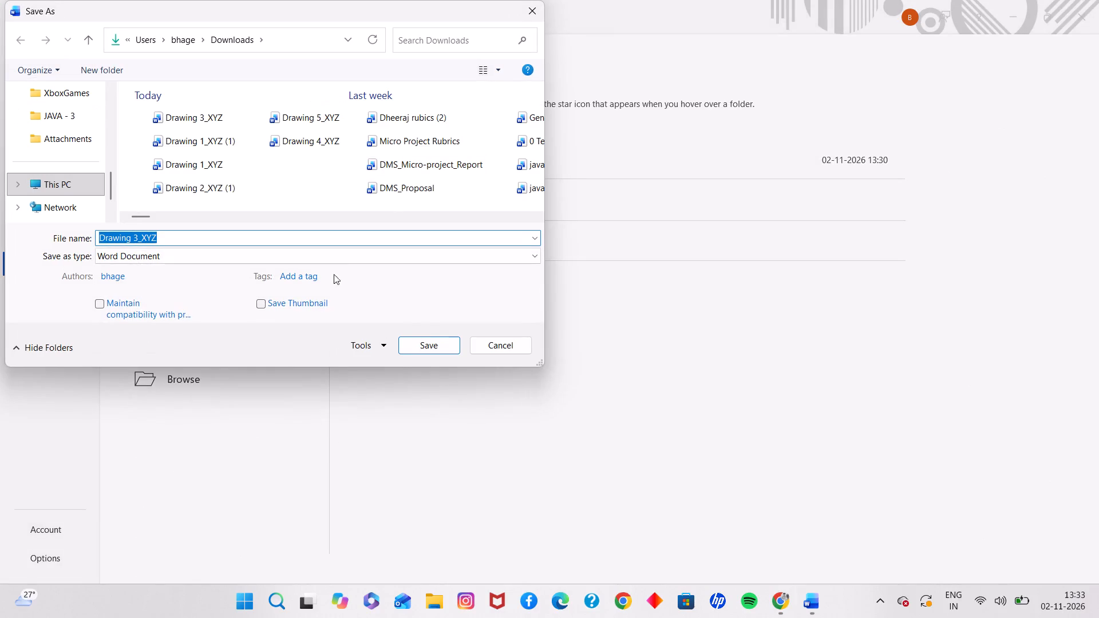
click(417, 340)
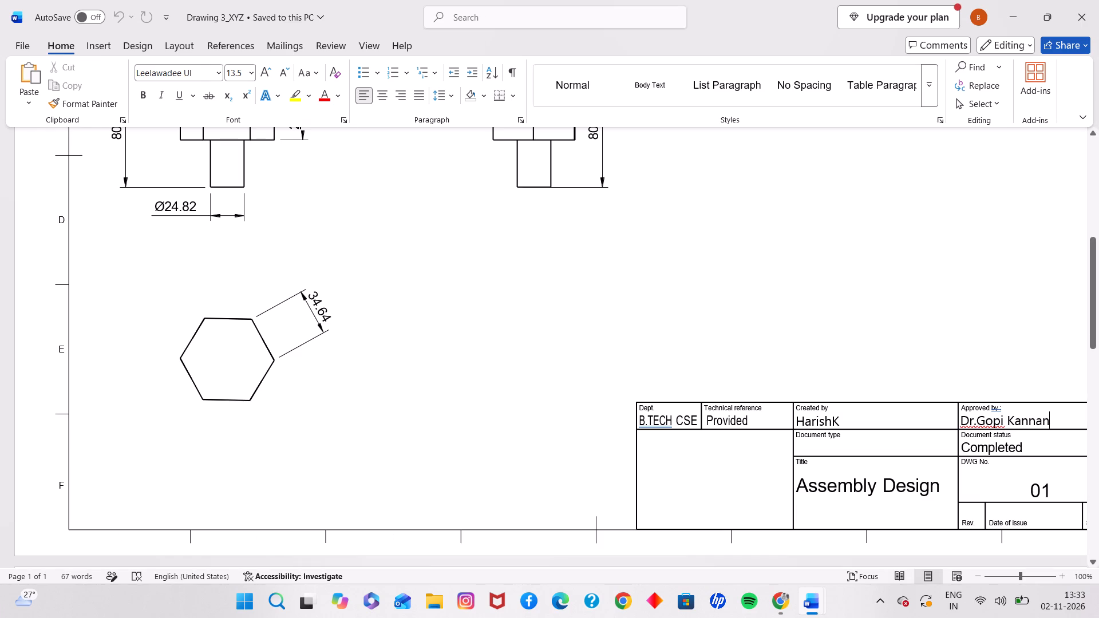